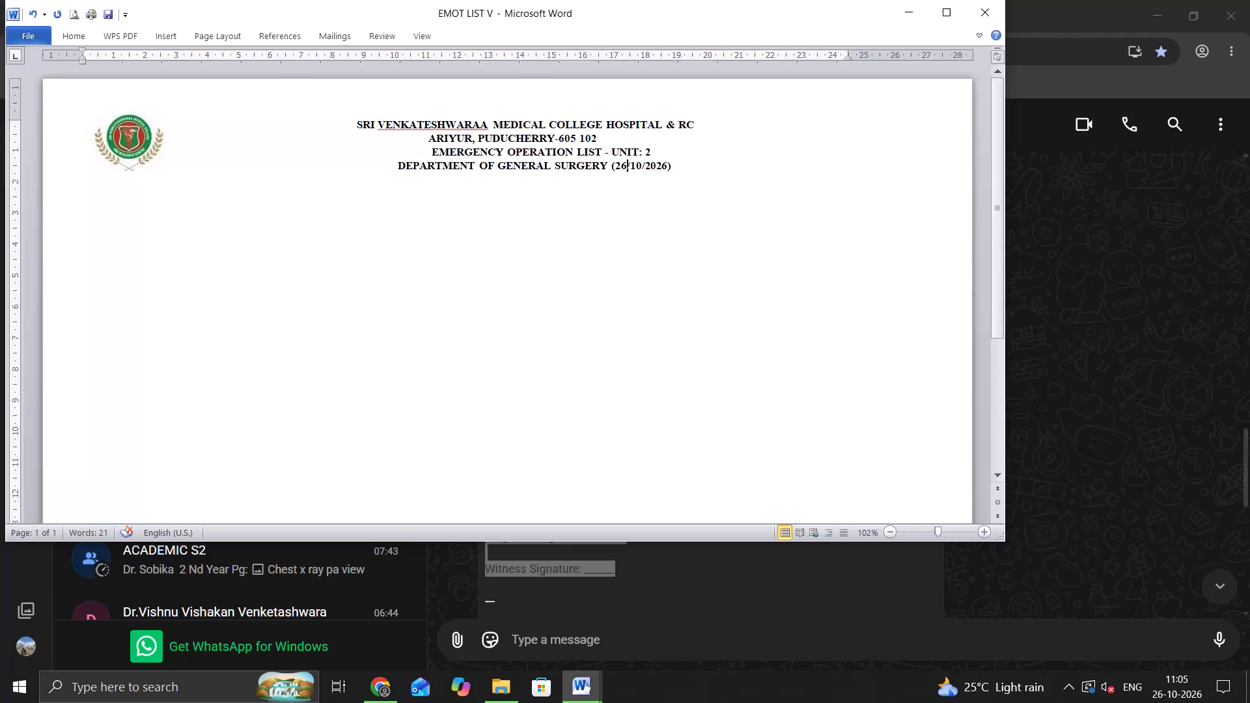
# Paste the copied surgery consent text into the document below the hospital and department heading.
pyautogui.click(340, 221)
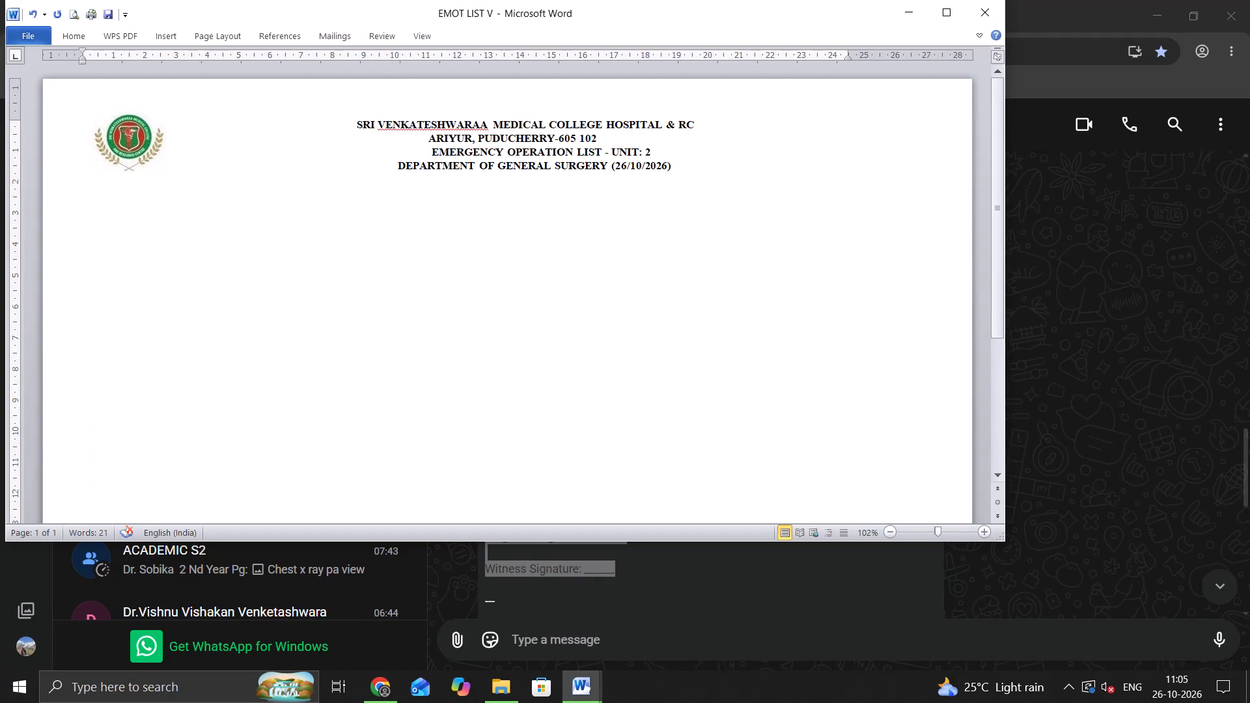
pyautogui.hotkey('ctrl', 'v')
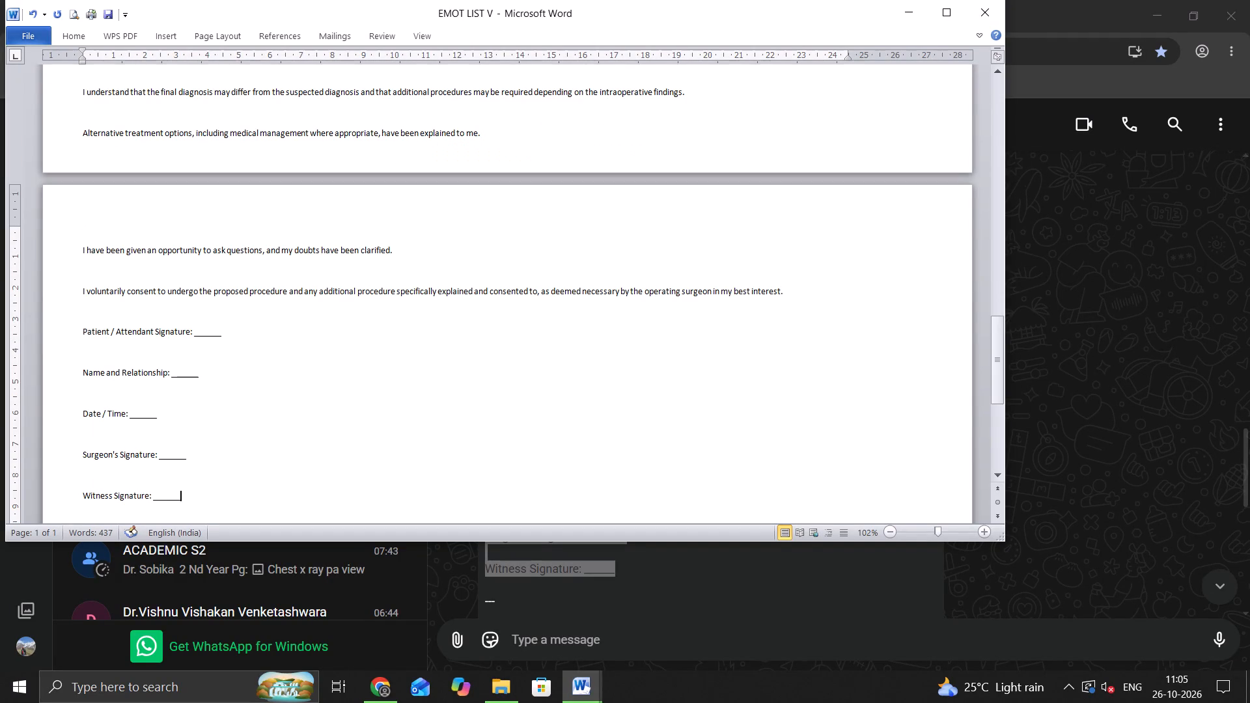
# Remove the blank lines before ENGLISH CONSENT, Patient Name, Age / Sex, IP No. and Diagnosis near the start of the consent.
pyautogui.scroll(3, 538, 294)
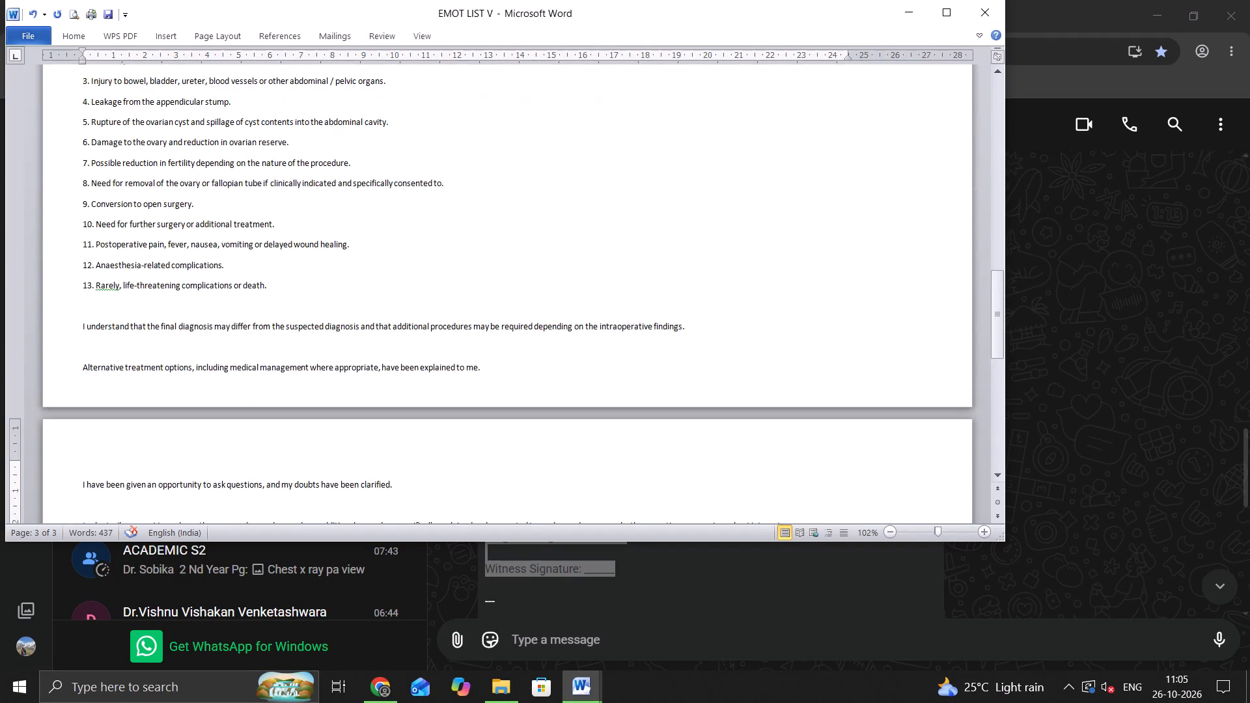
pyautogui.scroll(19, 538, 294)
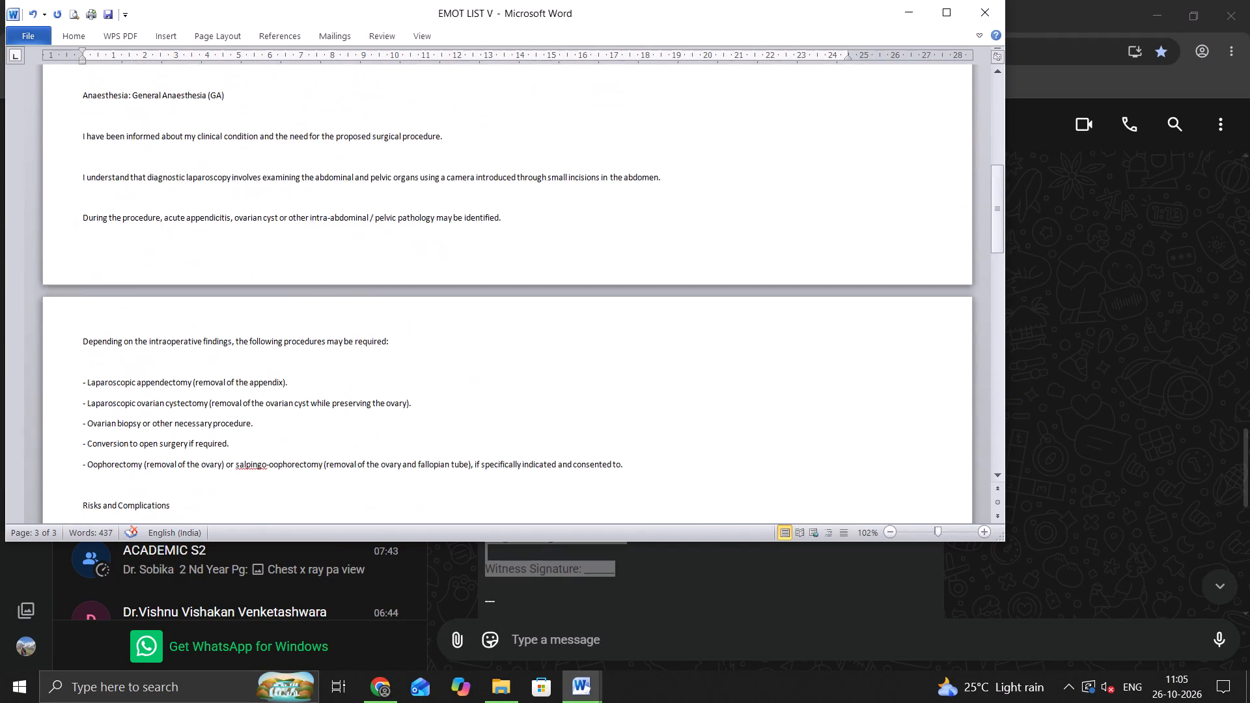
pyautogui.scroll(6, 538, 294)
pyautogui.scroll(3, 392, 281)
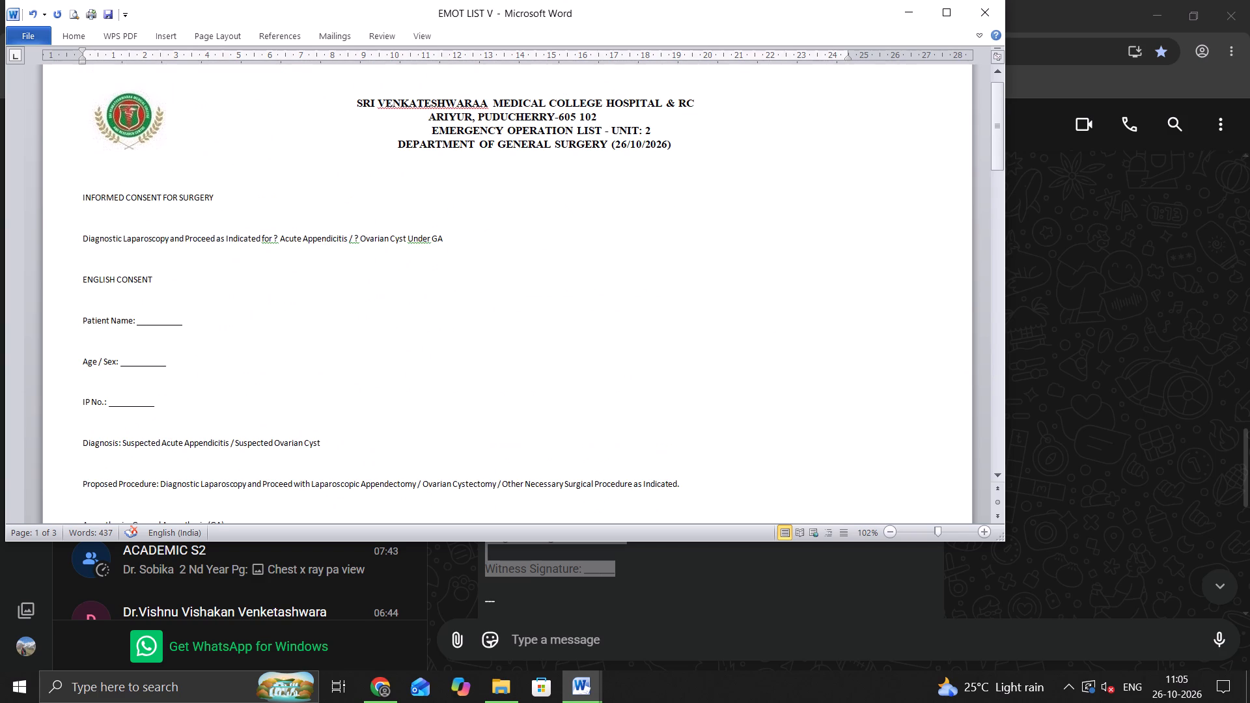
pyautogui.click(77, 284)
pyautogui.press('BackSpace')
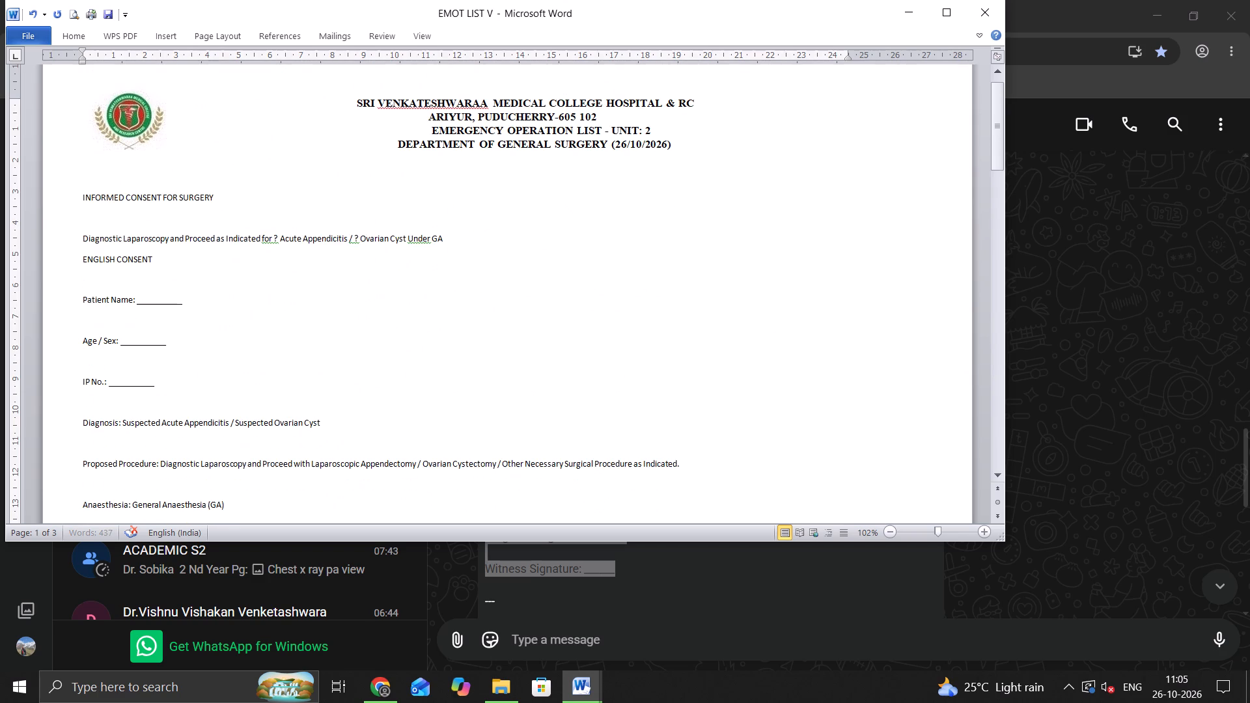
pyautogui.press('Down')
pyautogui.press('Down')
pyautogui.press('BackSpace')
pyautogui.press('Down')
pyautogui.press('Down')
pyautogui.press('BackSpace')
pyautogui.press('Down')
pyautogui.press('Down')
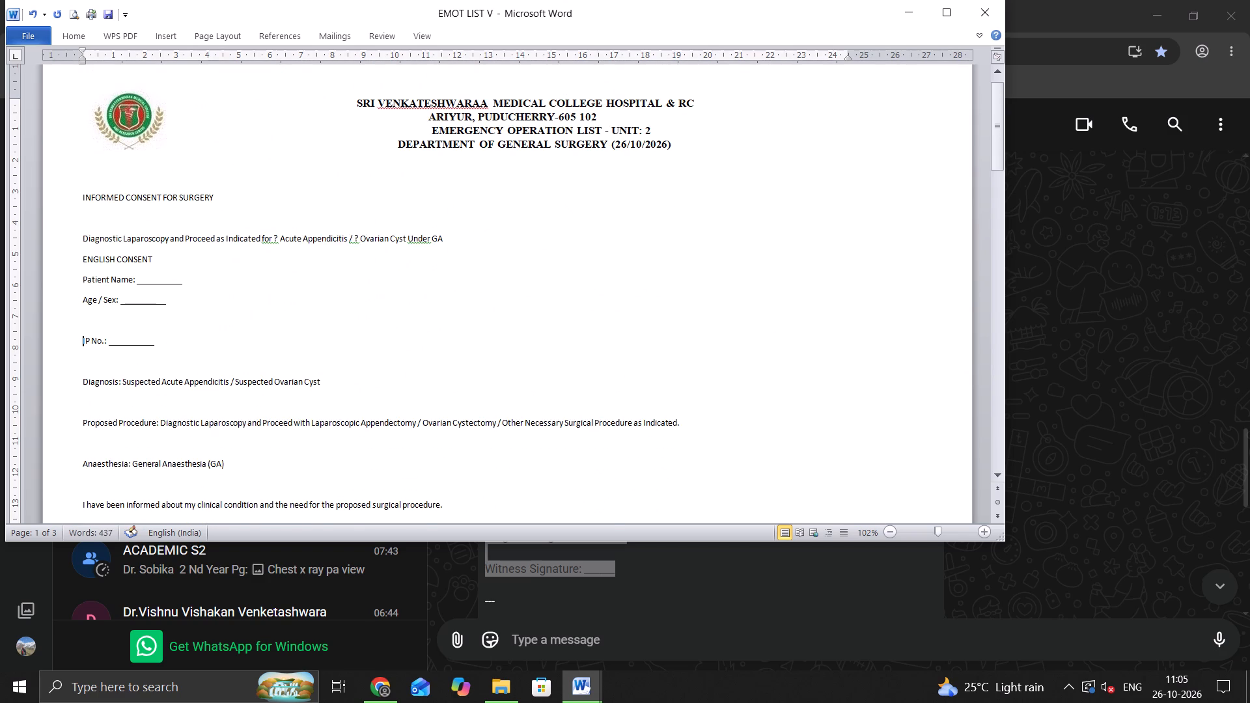
pyautogui.press('BackSpace')
pyautogui.press('Down')
pyautogui.press('Down')
pyautogui.press('BackSpace')
# Remove the blank lines before Proposed Procedure, Anaesthesia, "I have been informed about my clinical condition" and "I understand that diagnostic laparoscopy".
pyautogui.press('Down')
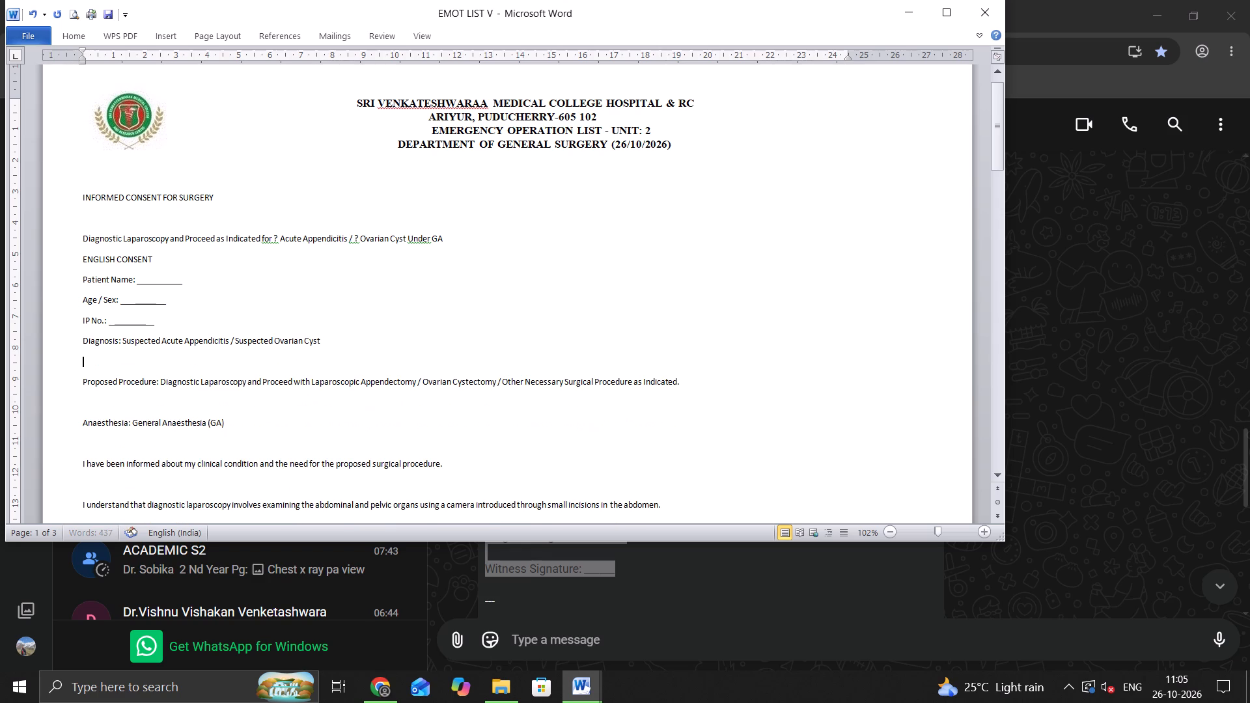
pyautogui.press('Down')
pyautogui.press('BackSpace')
pyautogui.press('Down')
pyautogui.press('Down')
pyautogui.press('BackSpace')
pyautogui.press('Down')
pyautogui.press('Down')
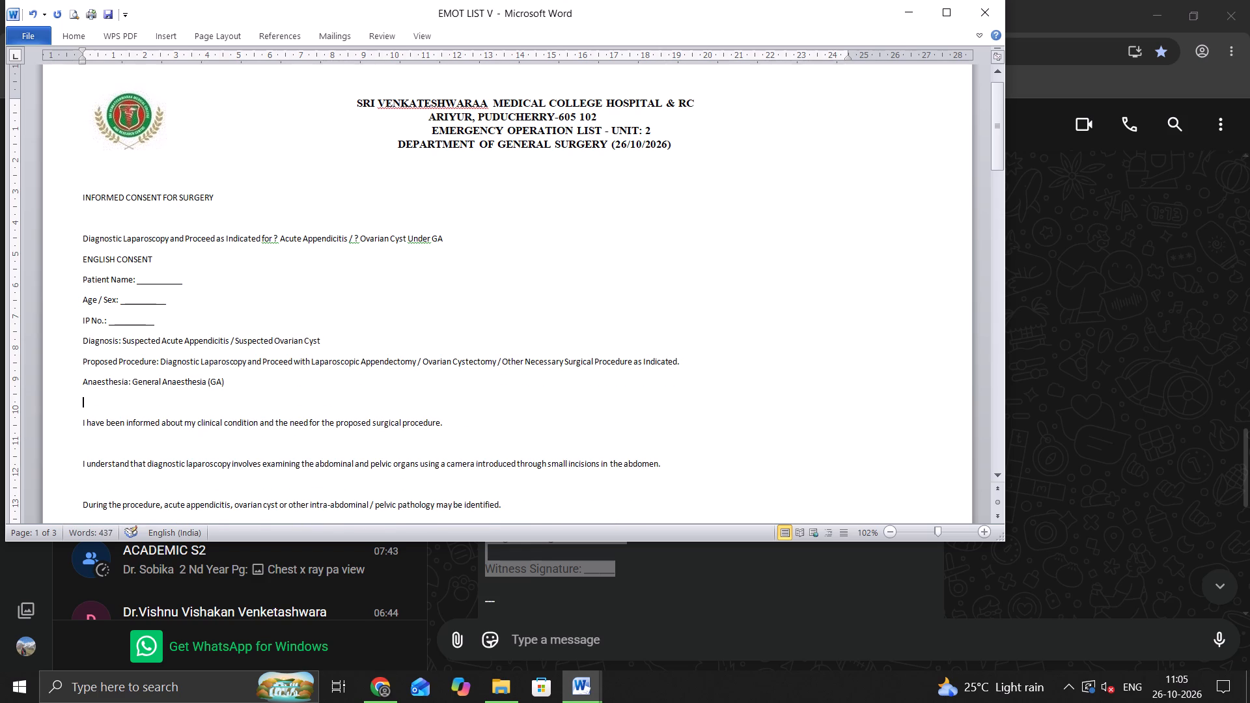
pyautogui.press('BackSpace')
pyautogui.press('Down')
pyautogui.press('Down')
pyautogui.press('BackSpace')
# Remove the blank lines before "During the procedure", "Depending on the intraoperative findings" and the first listed procedure, laparoscopic appendectomy.
pyautogui.press('Down')
pyautogui.press('Down')
pyautogui.press('Down')
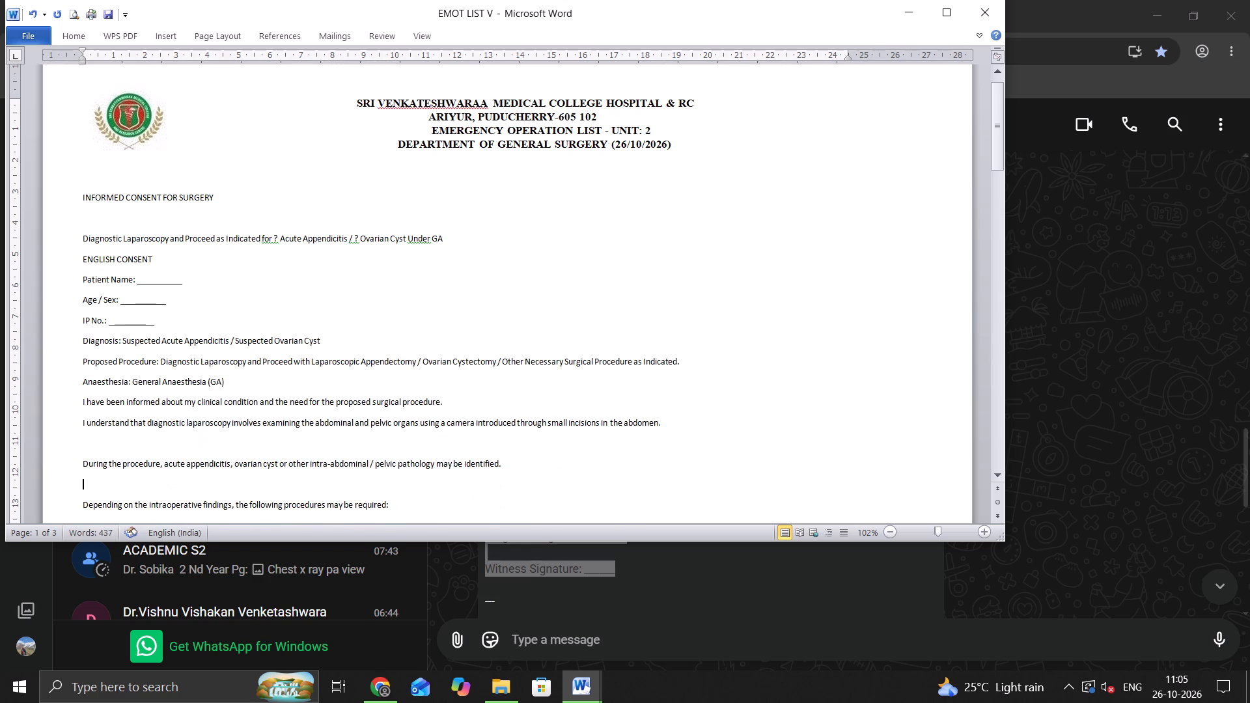
pyautogui.press('Up')
pyautogui.press('BackSpace')
pyautogui.press('Down')
pyautogui.press('Down')
pyautogui.press('BackSpace')
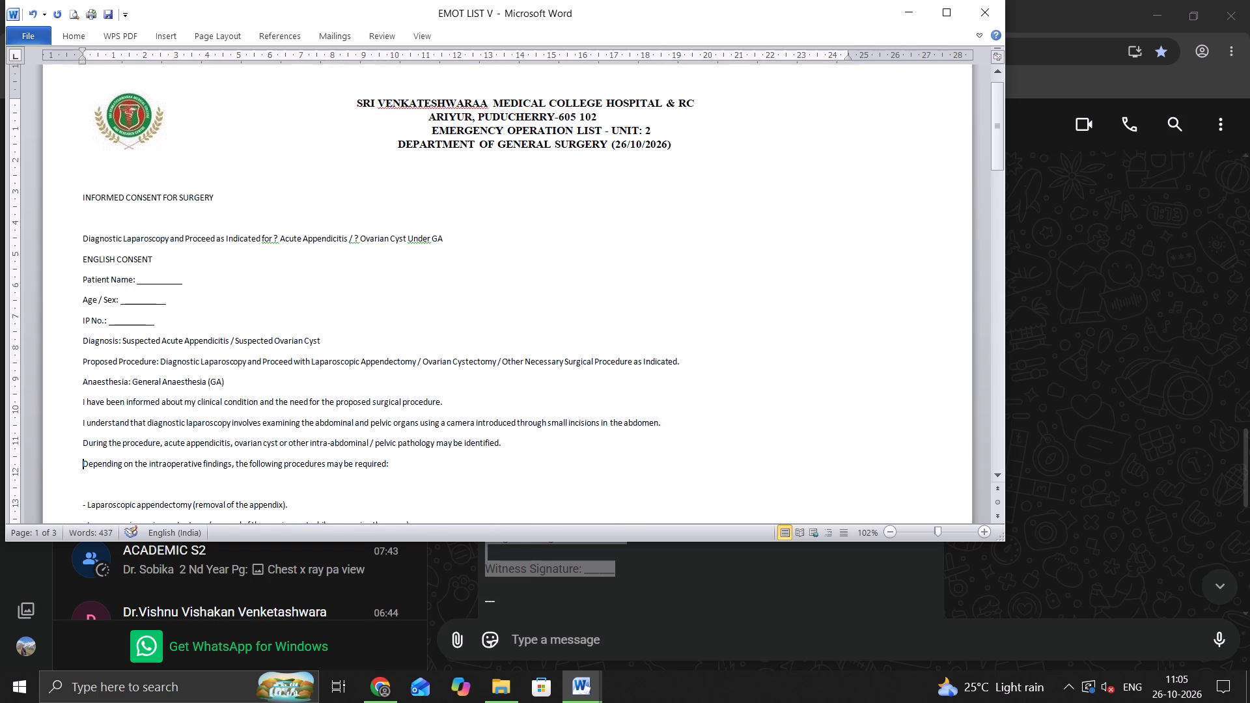
pyautogui.press('Down')
pyautogui.press('Down')
pyautogui.press('BackSpace')
# Remove the blank lines before Risks and Complications, before its introductory sentence, and before item 1 of the risk list.
pyautogui.press('Down')
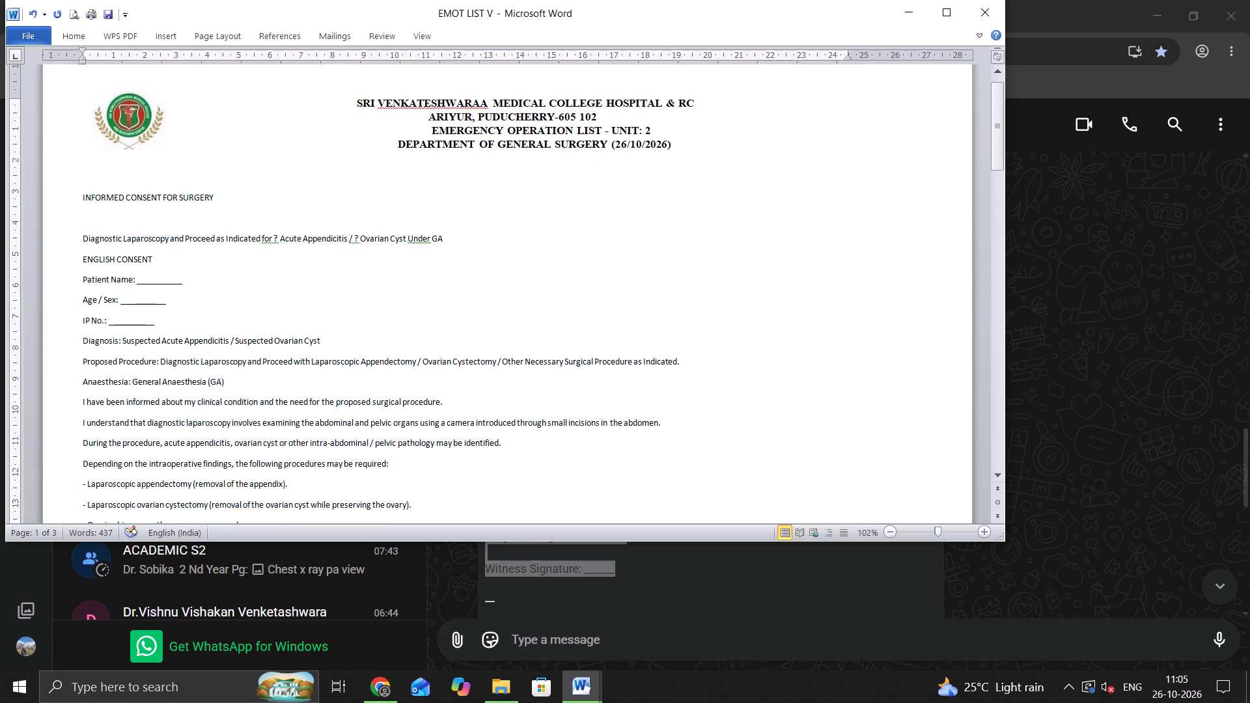
pyautogui.press('Down')
pyautogui.press('Down')
pyautogui.press('Down')
pyautogui.press('Down')
pyautogui.press('Down')
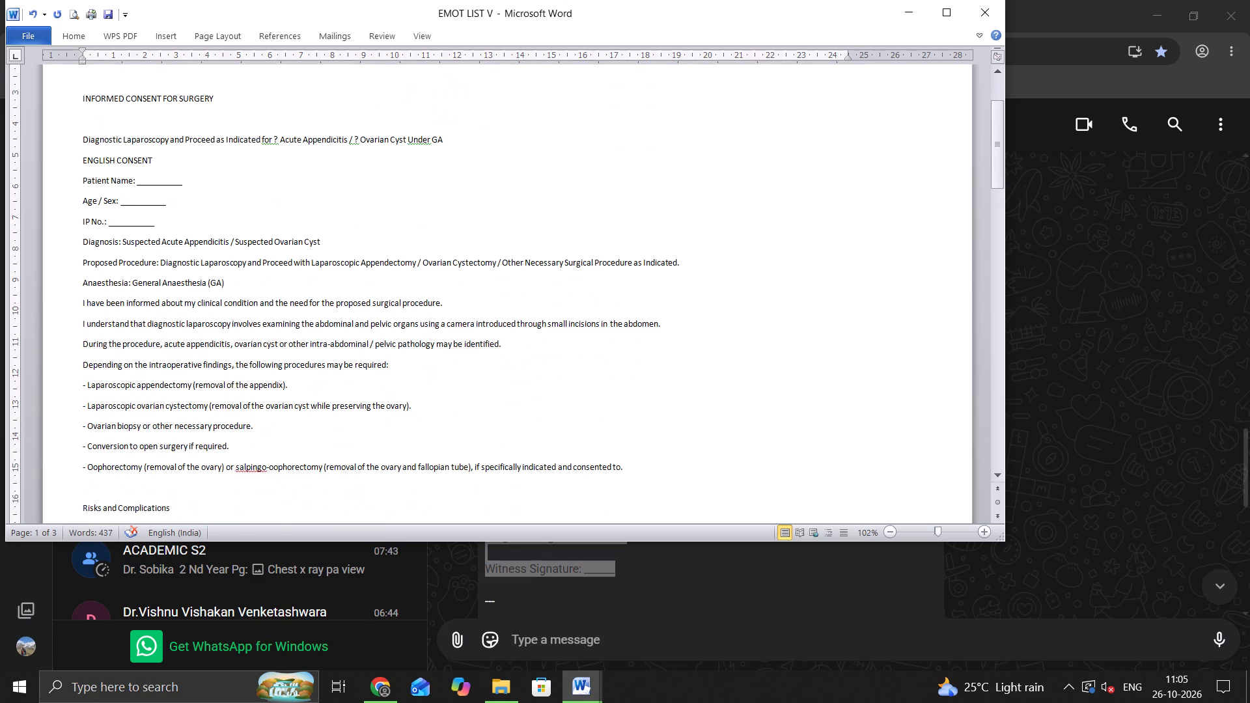
pyautogui.press('BackSpace')
pyautogui.press('Down')
pyautogui.press('Down')
pyautogui.press('Down')
pyautogui.press('Up')
pyautogui.press('BackSpace')
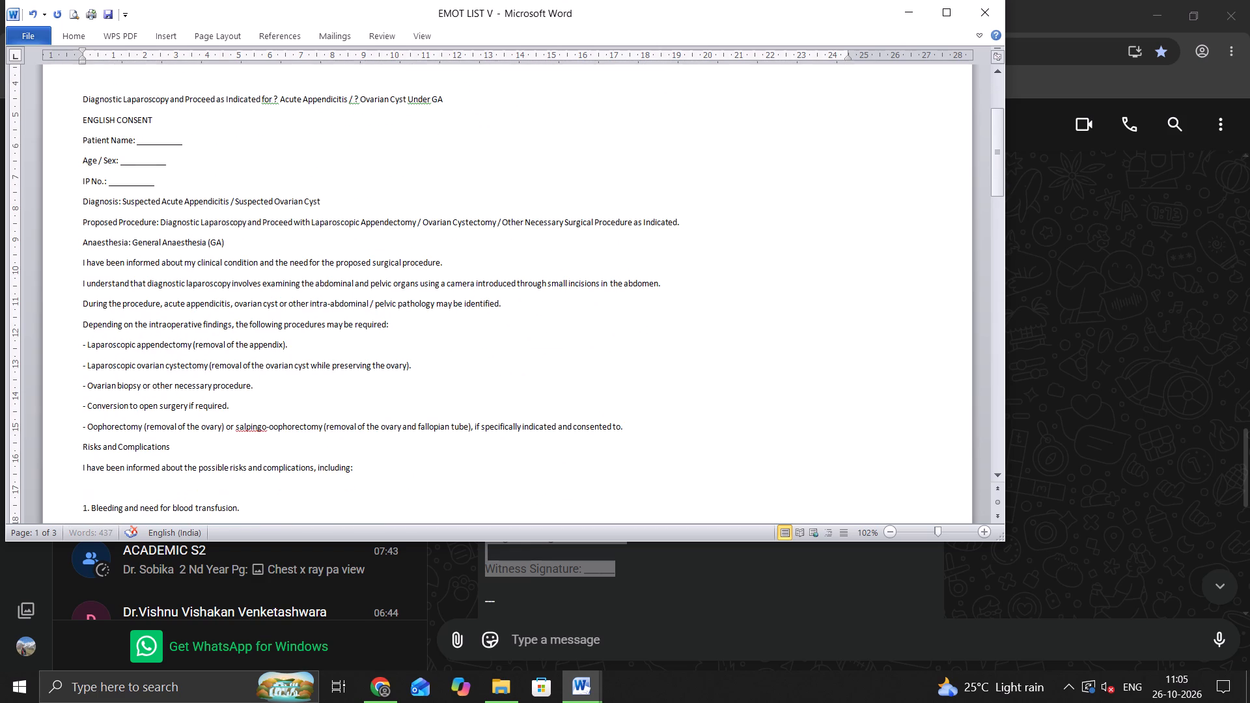
pyautogui.press('Down')
pyautogui.press('Down')
pyautogui.press('BackSpace')
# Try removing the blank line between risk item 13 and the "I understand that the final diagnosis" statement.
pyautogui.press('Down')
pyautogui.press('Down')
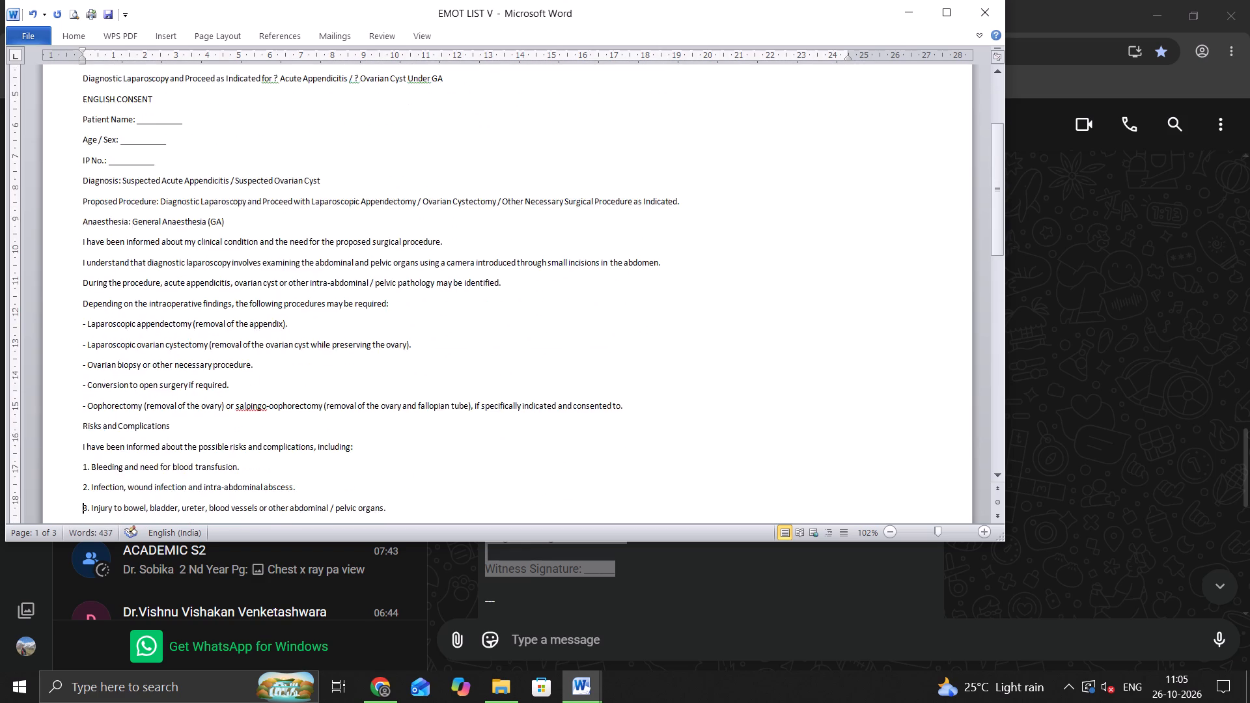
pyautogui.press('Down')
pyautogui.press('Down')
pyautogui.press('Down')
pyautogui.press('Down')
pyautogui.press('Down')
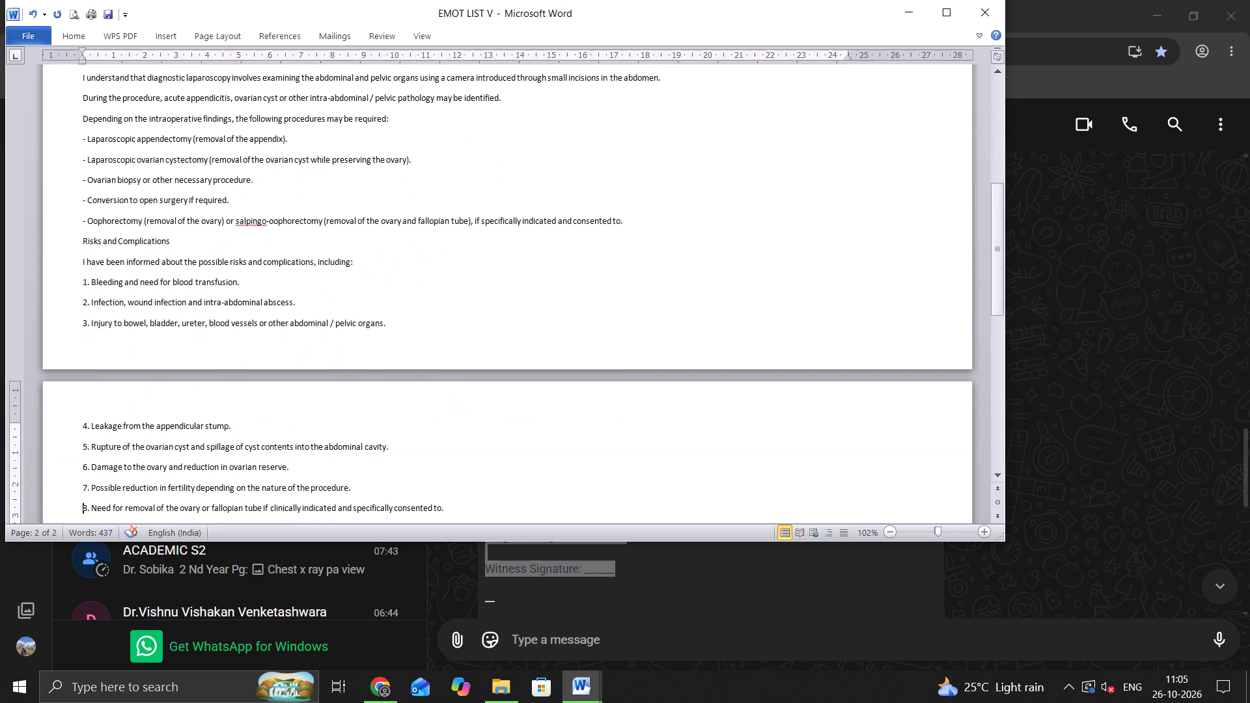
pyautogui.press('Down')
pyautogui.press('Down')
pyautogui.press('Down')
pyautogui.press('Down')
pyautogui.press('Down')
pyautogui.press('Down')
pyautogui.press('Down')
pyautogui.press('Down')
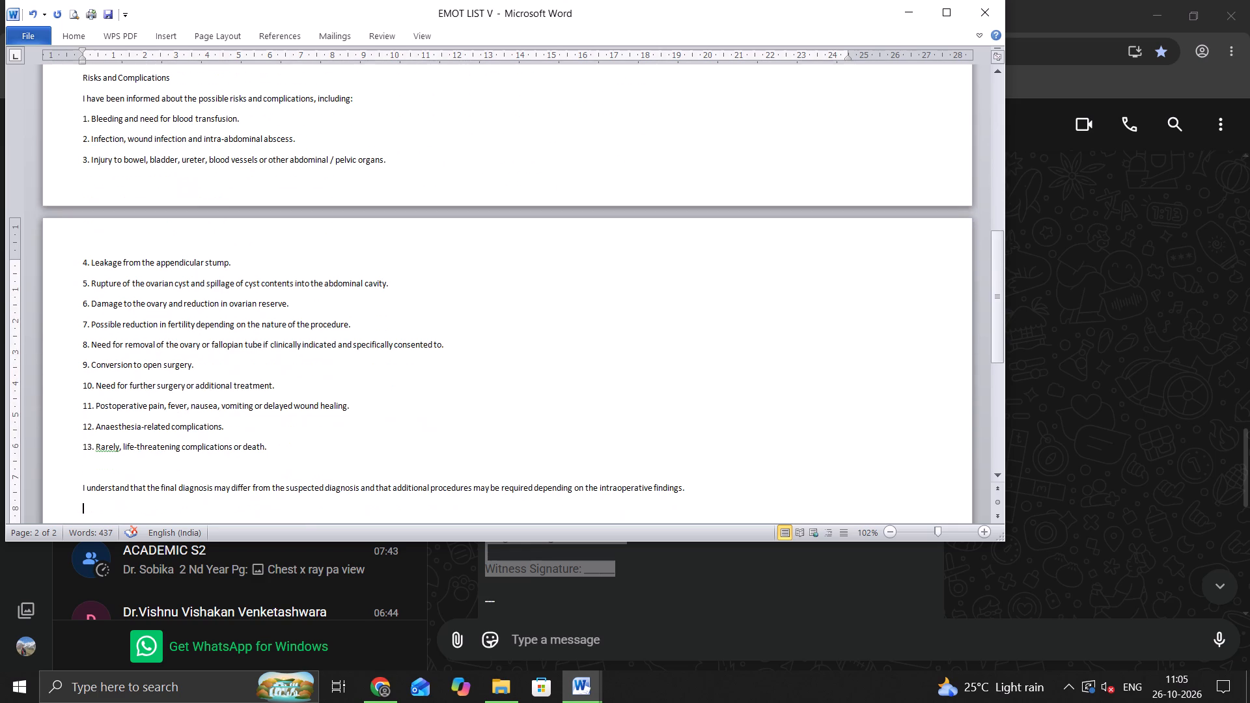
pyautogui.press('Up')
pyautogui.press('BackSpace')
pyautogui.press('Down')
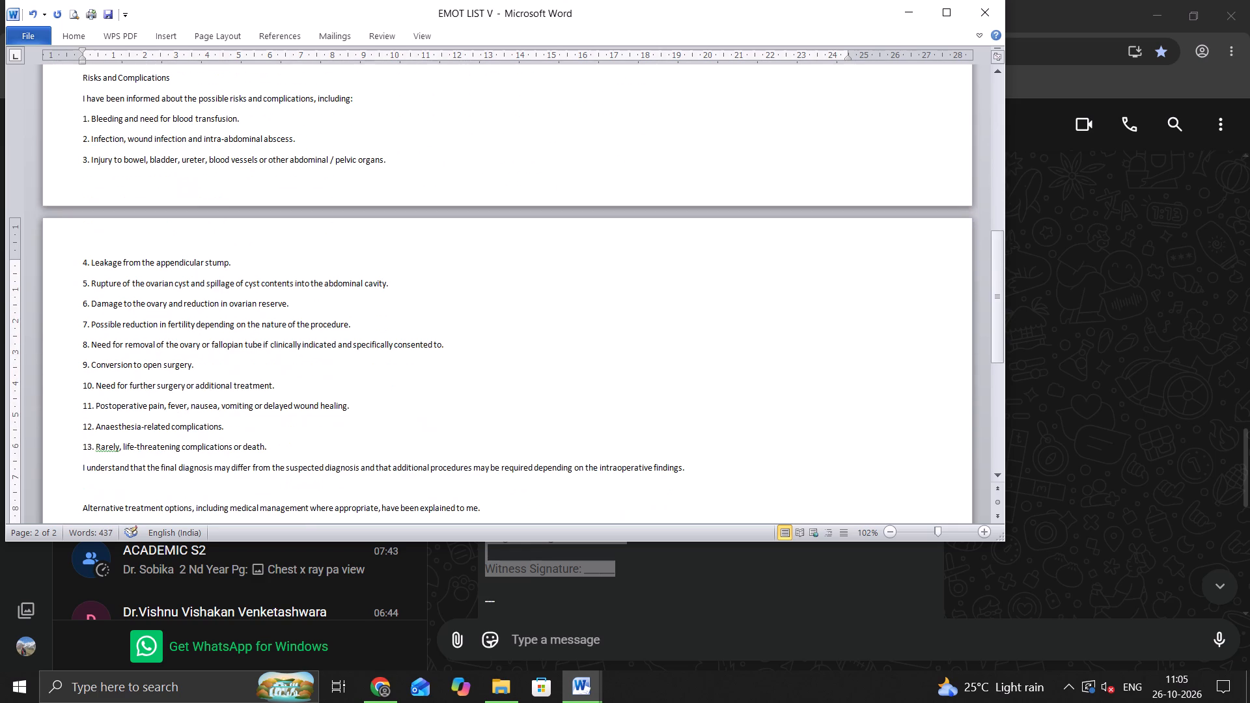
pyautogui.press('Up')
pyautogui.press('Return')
# Remove the blank lines before the "Alternative treatment options", "I have been given an opportunity" and "I voluntarily consent" statements.
pyautogui.press('Down')
pyautogui.press('Down')
pyautogui.press('Down')
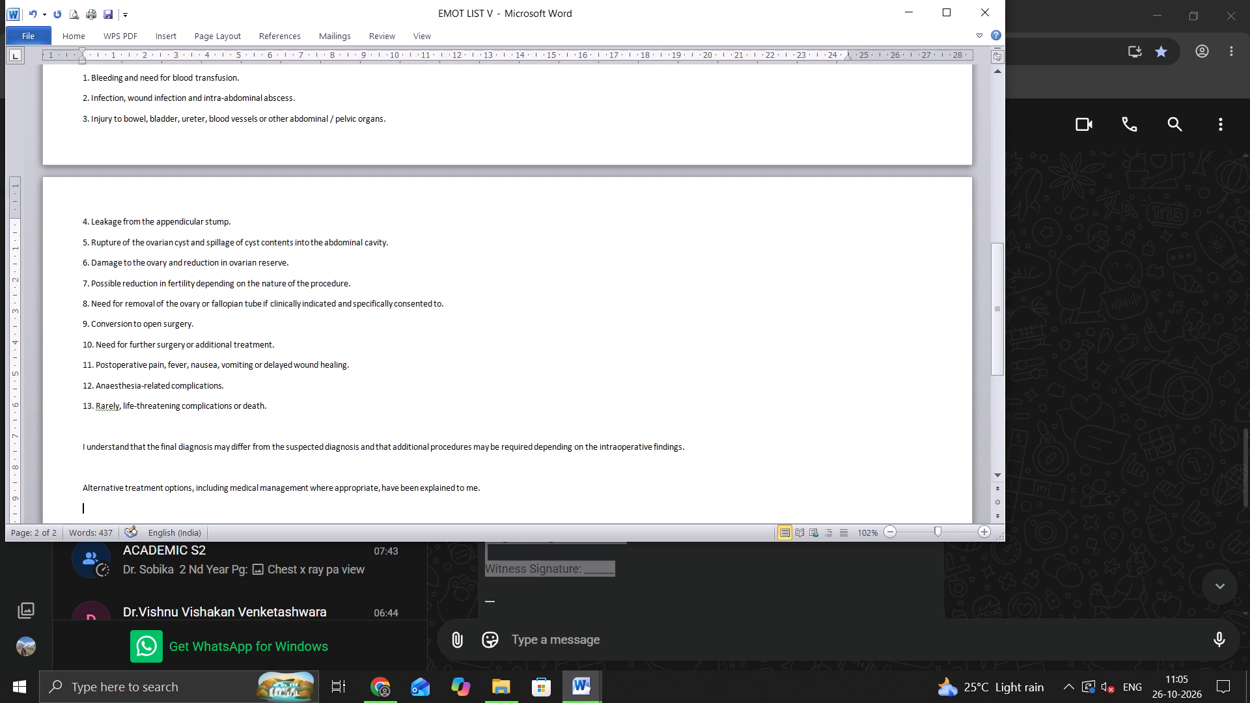
pyautogui.press('Up')
pyautogui.press('BackSpace')
pyautogui.press('Down')
pyautogui.press('Down')
pyautogui.press('BackSpace')
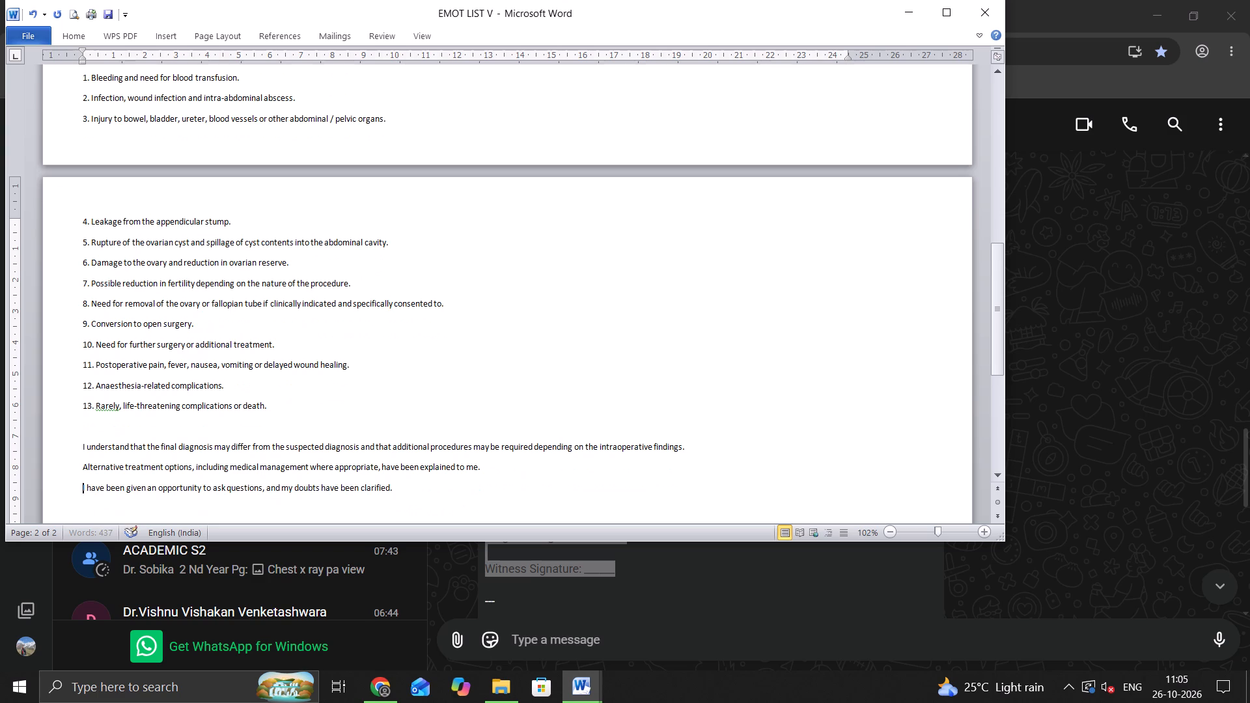
pyautogui.press('Down')
pyautogui.press('Down')
pyautogui.press('Down')
pyautogui.press('Up')
pyautogui.press('BackSpace')
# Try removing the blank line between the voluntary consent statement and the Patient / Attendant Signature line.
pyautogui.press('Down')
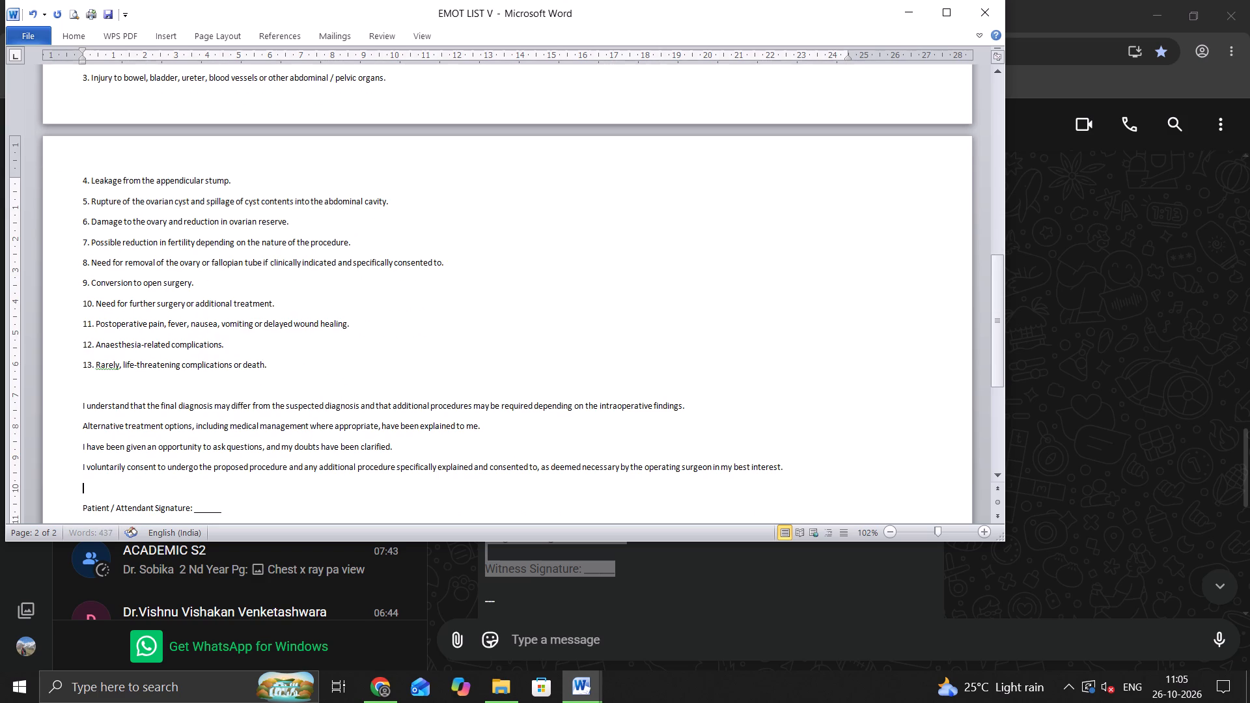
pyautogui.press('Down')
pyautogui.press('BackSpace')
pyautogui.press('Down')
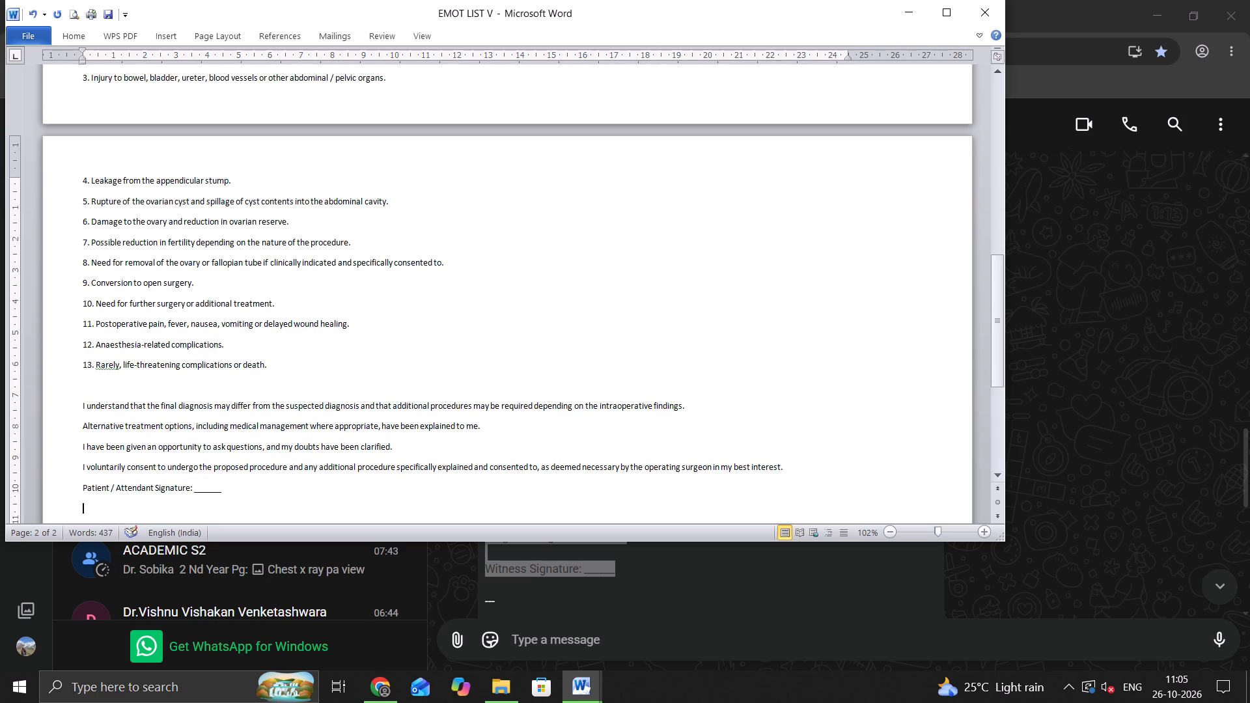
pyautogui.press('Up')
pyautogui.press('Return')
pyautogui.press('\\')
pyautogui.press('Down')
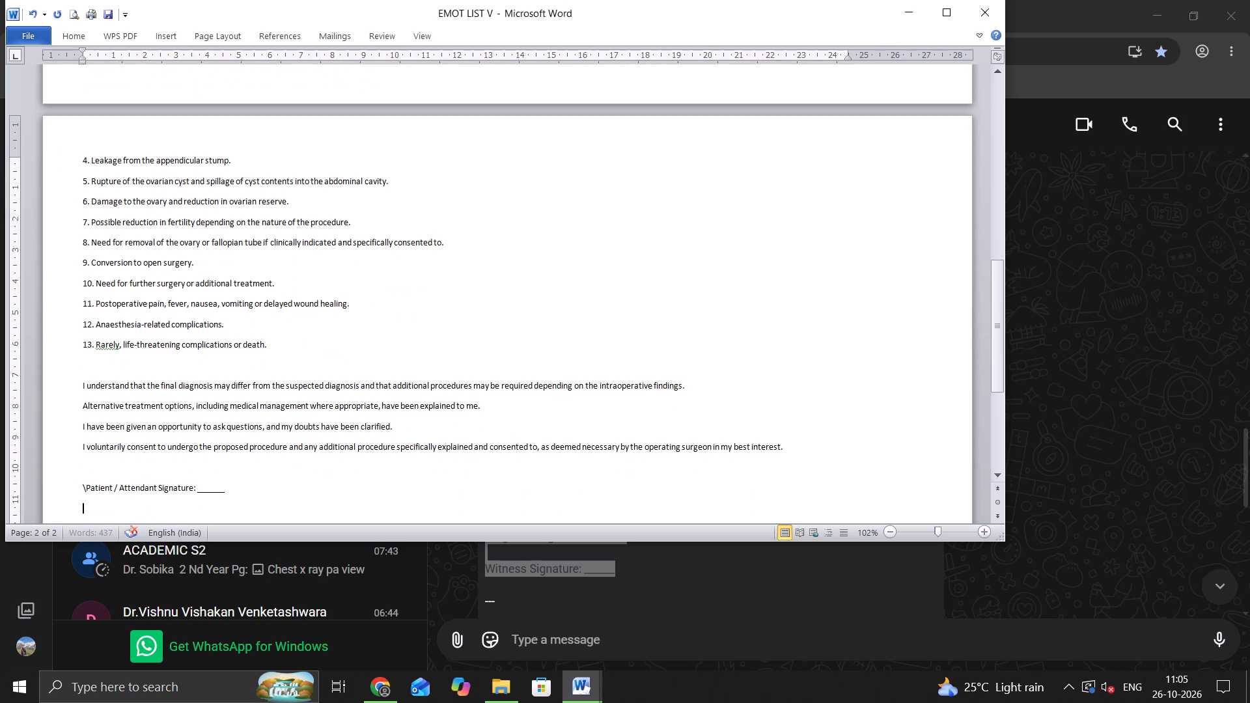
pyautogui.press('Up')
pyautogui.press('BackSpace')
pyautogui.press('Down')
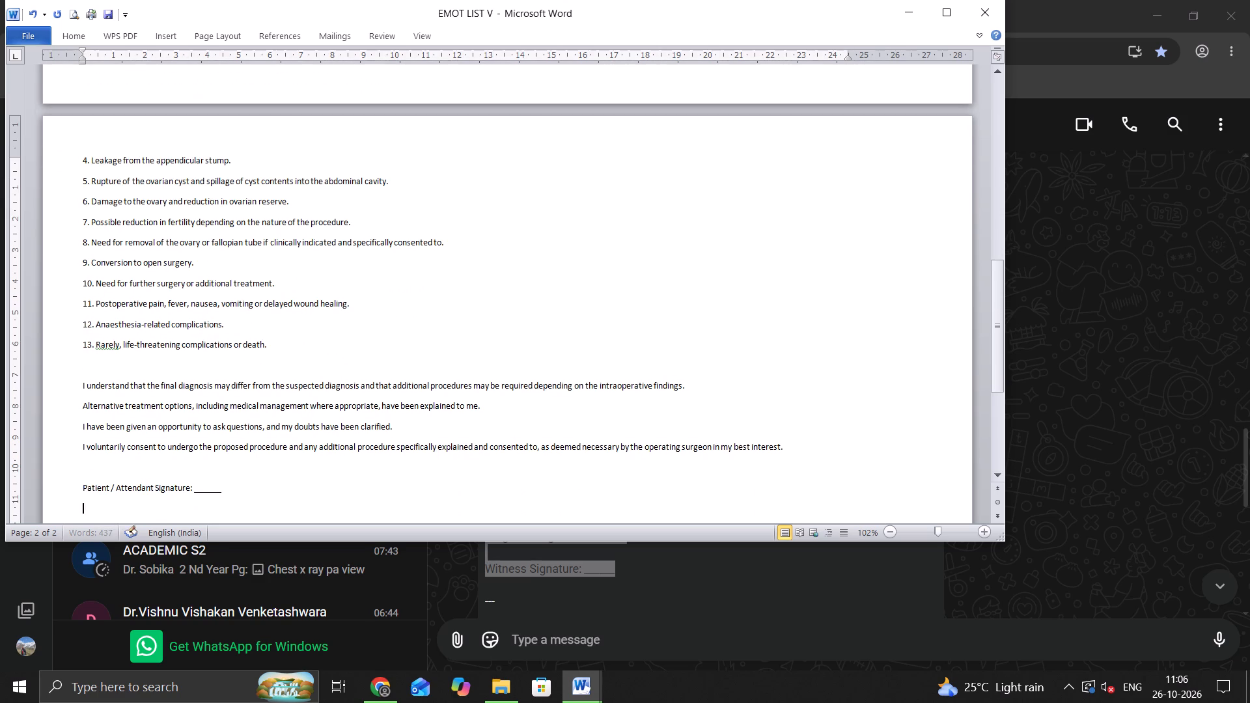
# Look over the signature lines at the end of the consent and return to the top of the document.
pyautogui.press('Down')
pyautogui.press('Down')
pyautogui.press('Down')
pyautogui.press('Down')
pyautogui.press('Down')
pyautogui.press('Down')
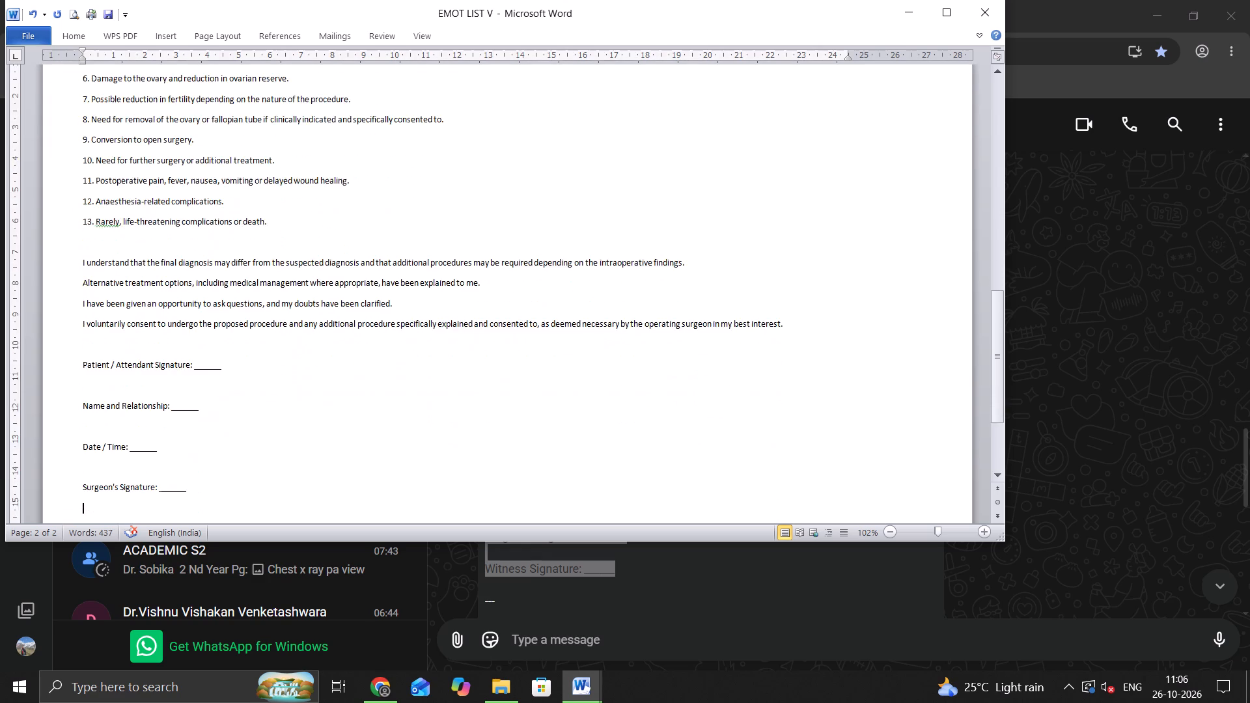
pyautogui.press('Down')
pyautogui.press('Up')
pyautogui.press('Up')
pyautogui.press('Up')
pyautogui.press('Up')
pyautogui.press('Up')
pyautogui.press('Up')
pyautogui.press('Up')
pyautogui.press('Up')
pyautogui.press('Up')
pyautogui.press('Up')
pyautogui.press('Up')
pyautogui.press('Up')
pyautogui.press('Up')
pyautogui.press('Up')
pyautogui.press('Up')
pyautogui.press('Up')
pyautogui.press('Up')
pyautogui.press('Up')
pyautogui.press('Up')
pyautogui.press('Up')
pyautogui.press('Up')
pyautogui.press('Up')
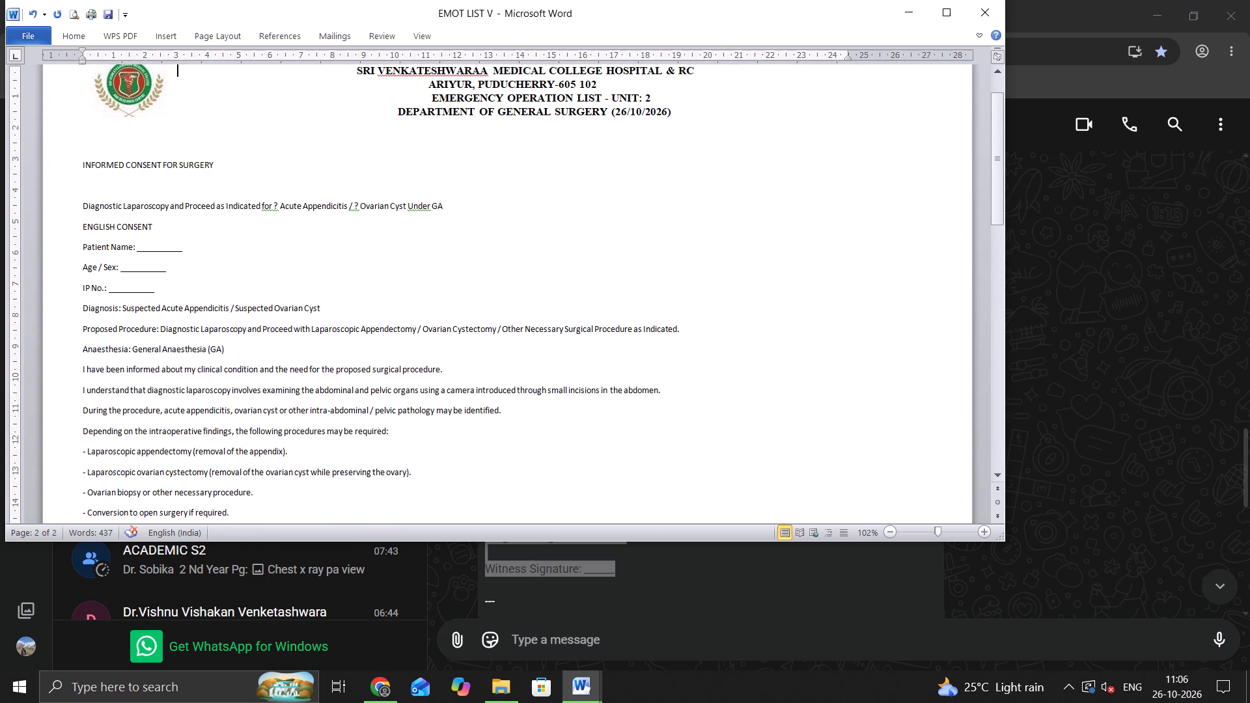
pyautogui.press('Up')
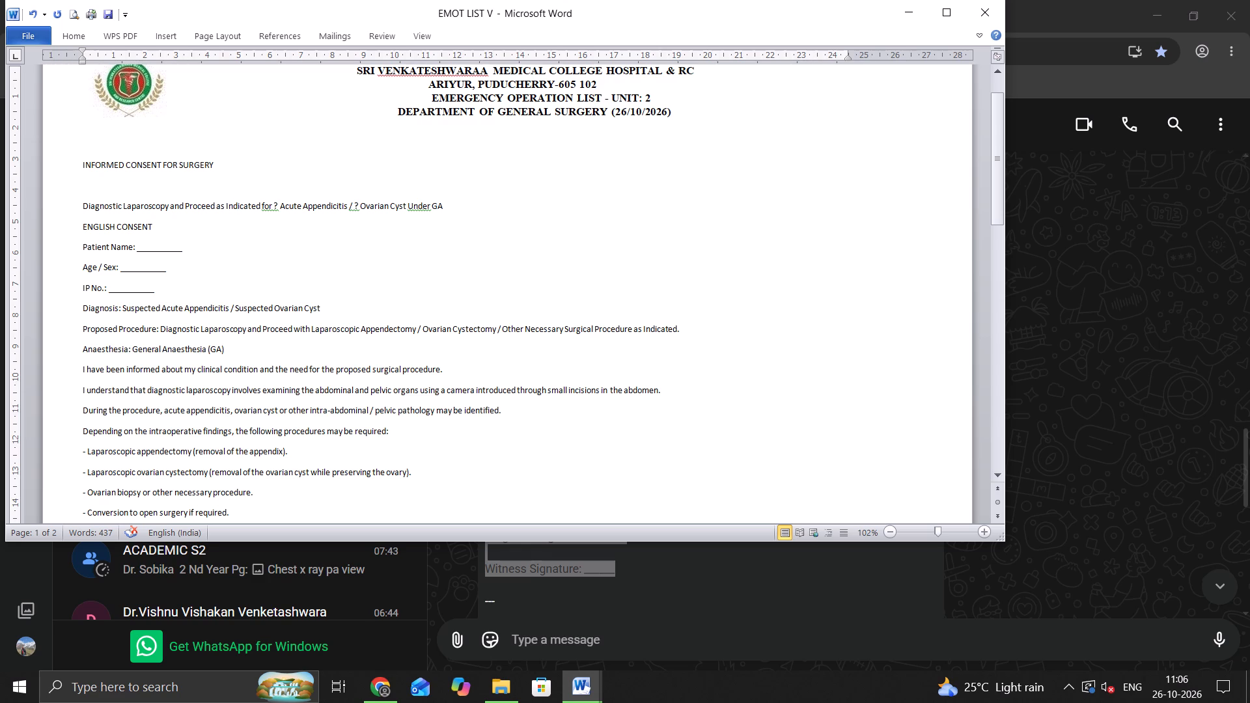
# Print only page 1 of the consent form.
pyautogui.hotkey('ctrl', 'p')
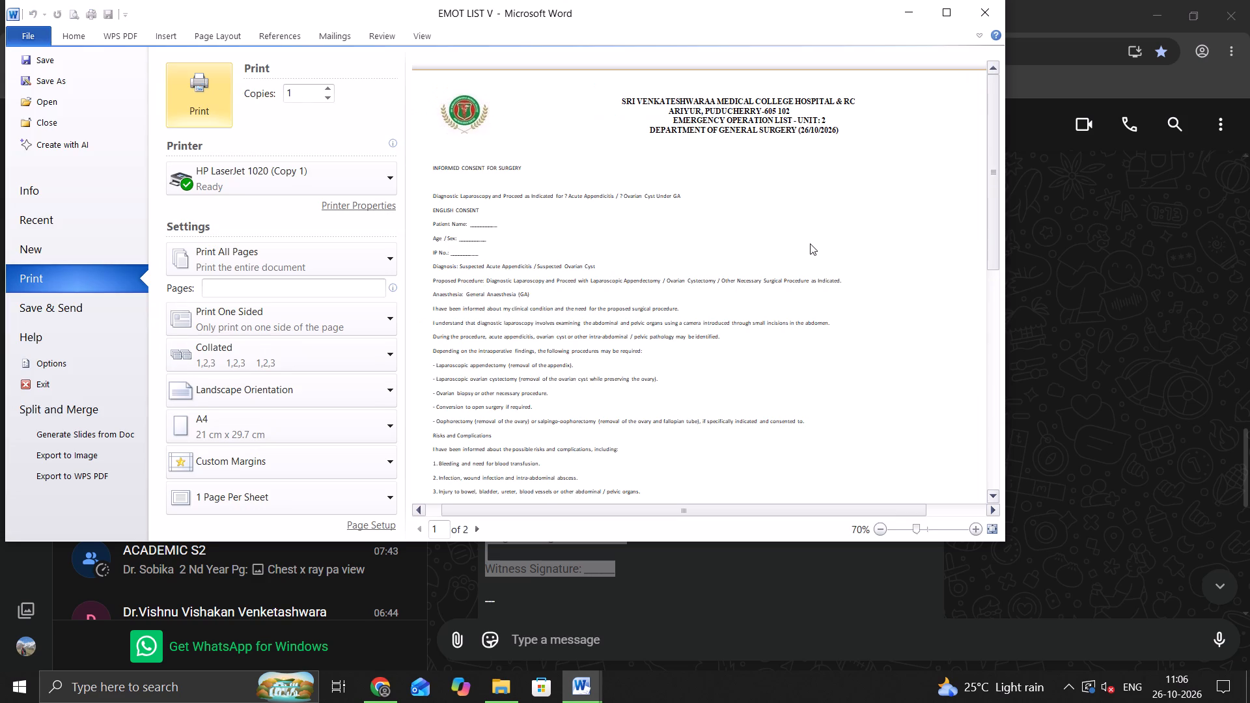
pyautogui.click(329, 286)
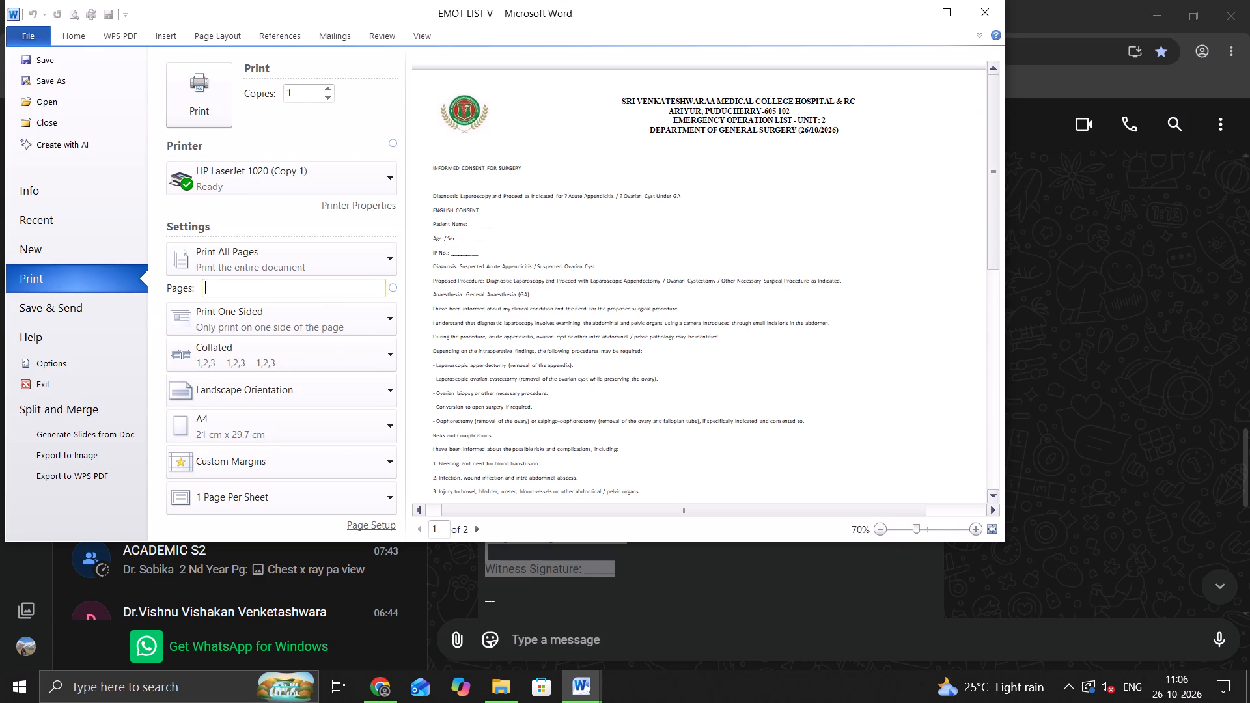
pyautogui.press('1')
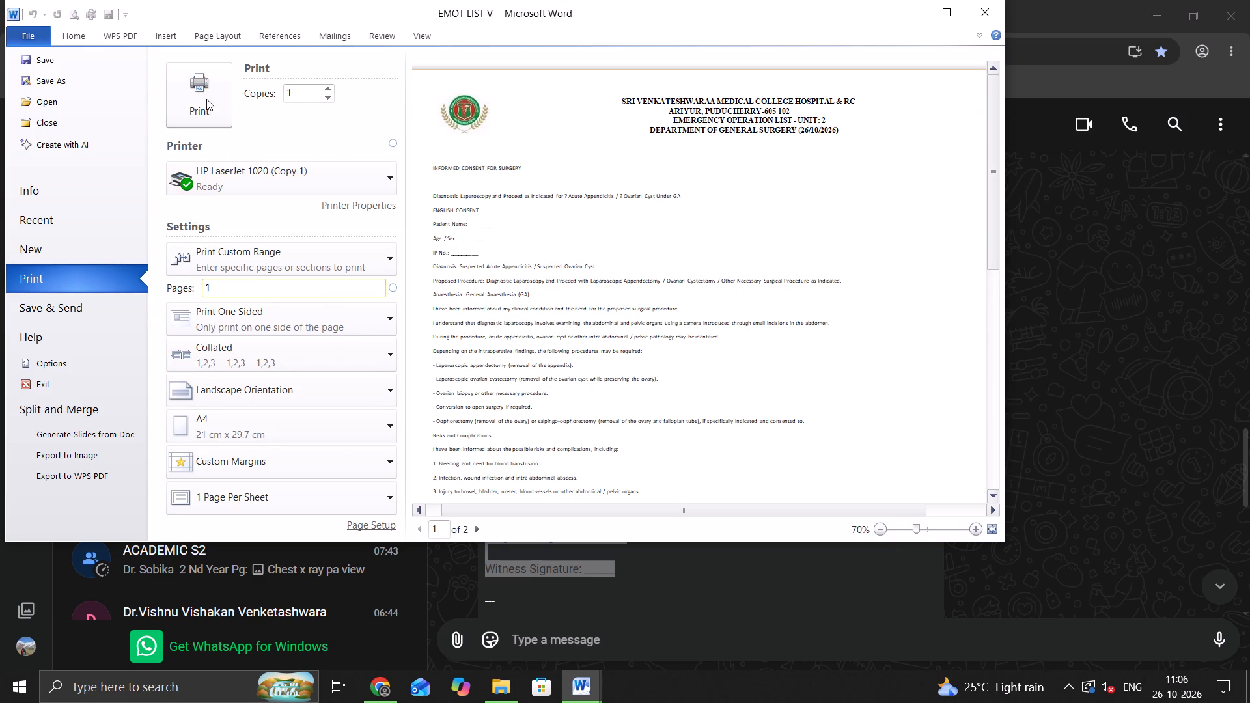
pyautogui.click(210, 95)
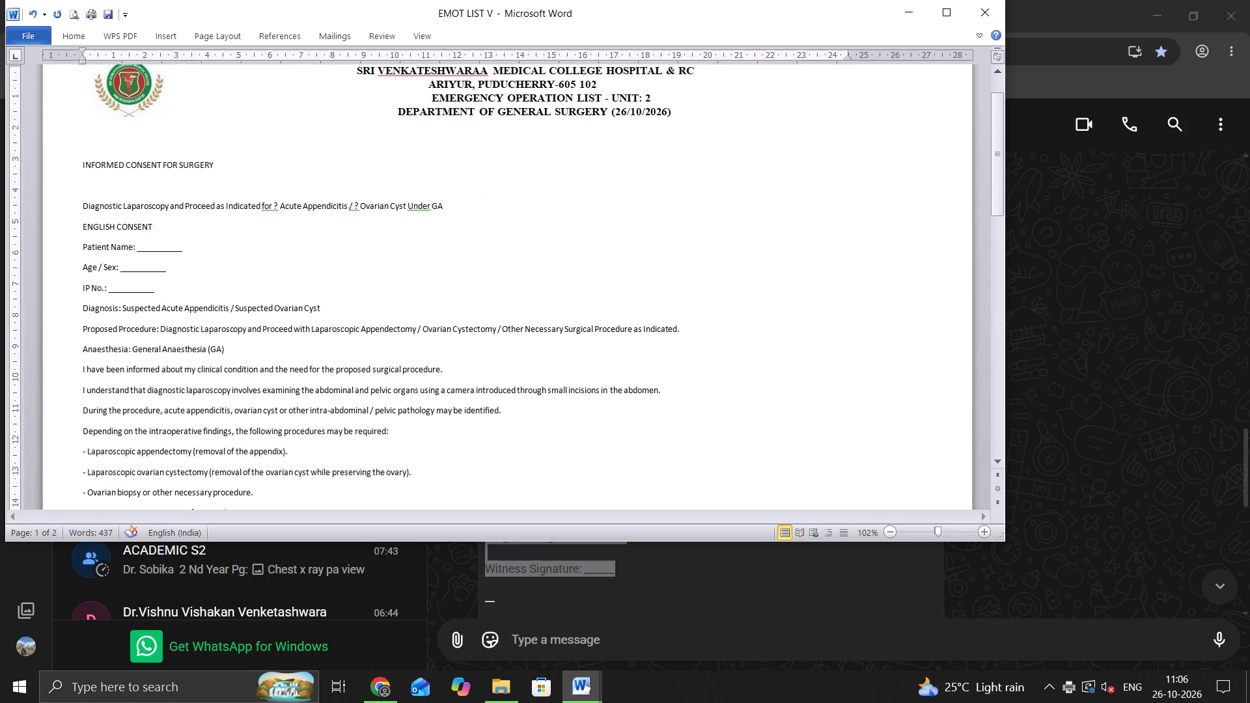
# Print page 1 of the consent form in portrait orientation.
pyautogui.click(939, 18)
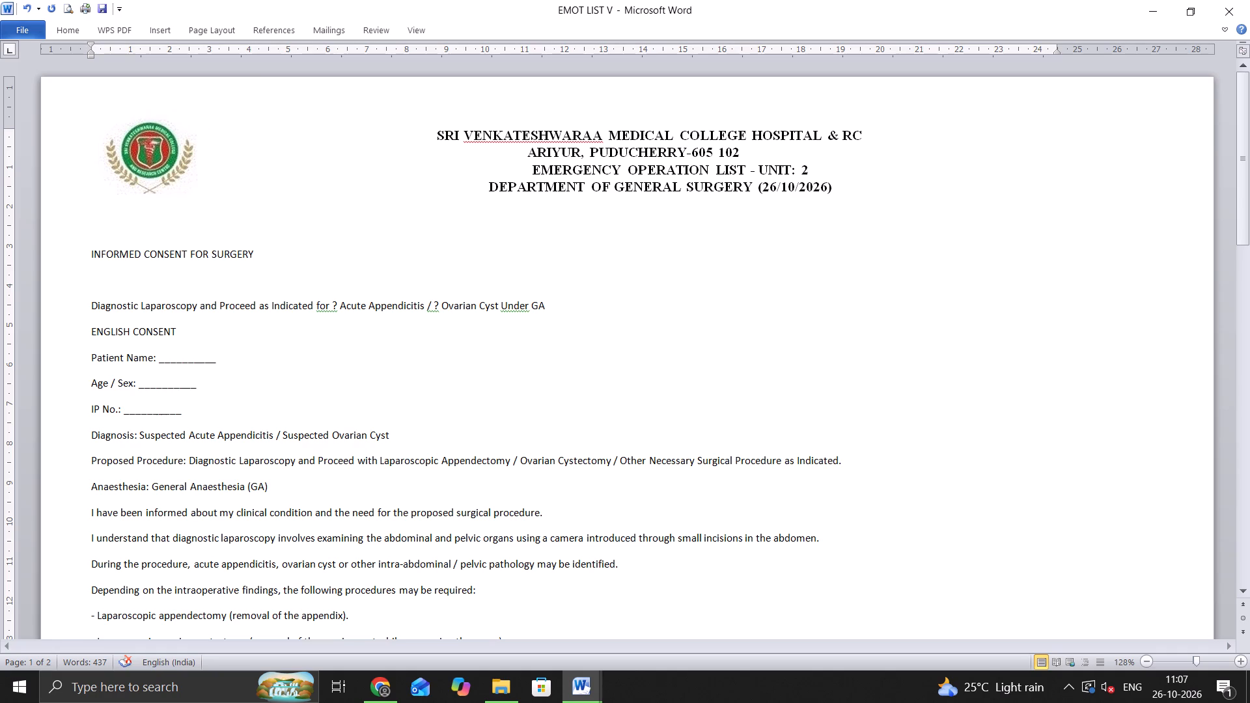
pyautogui.hotkey('ctrl', 'p')
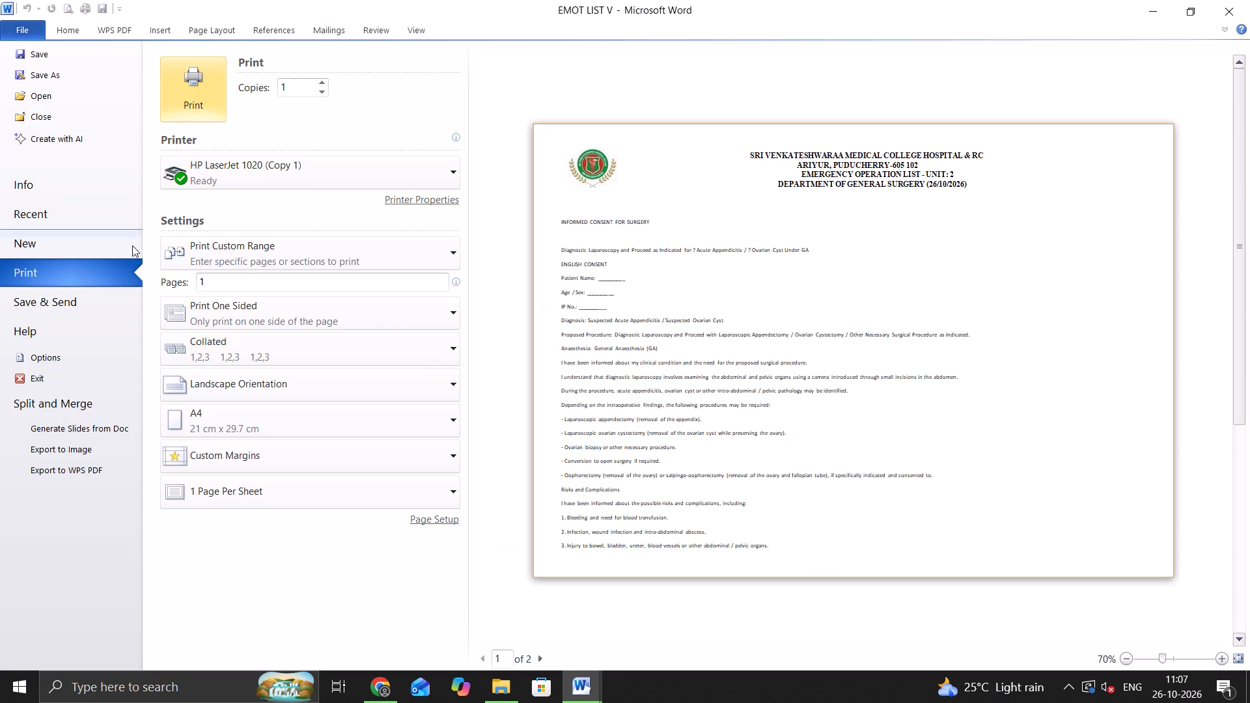
pyautogui.click(236, 395)
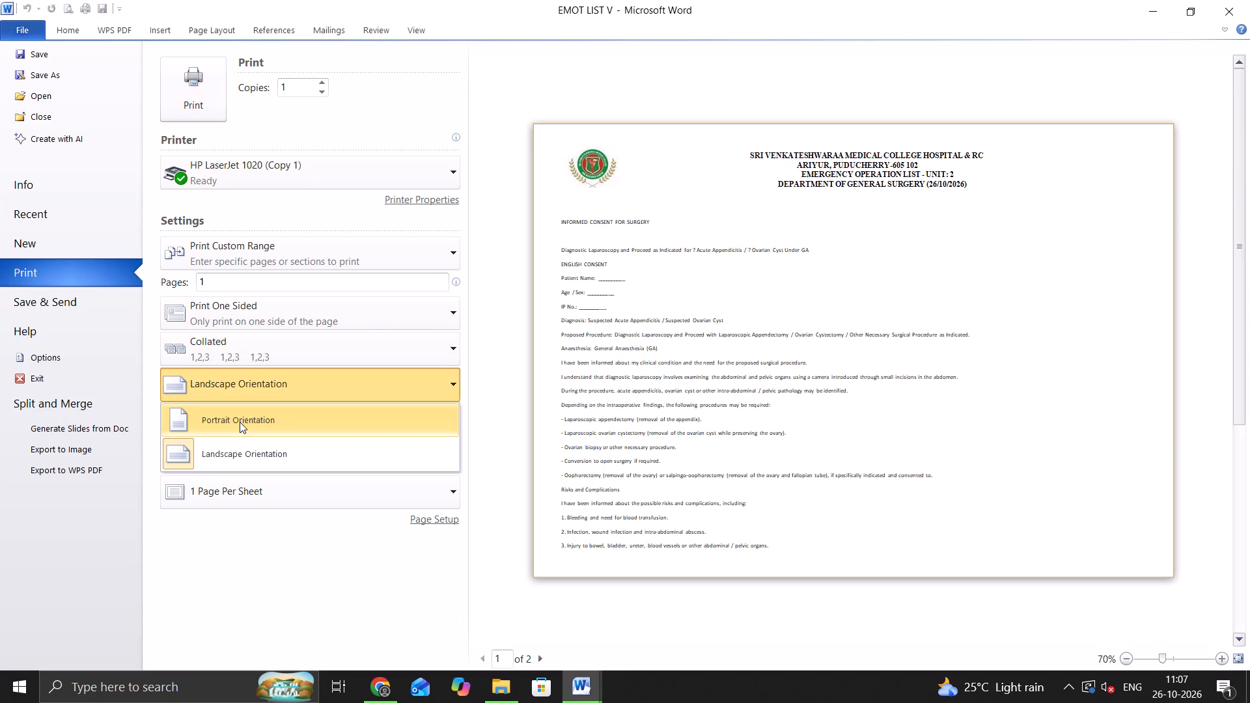
pyautogui.click(243, 428)
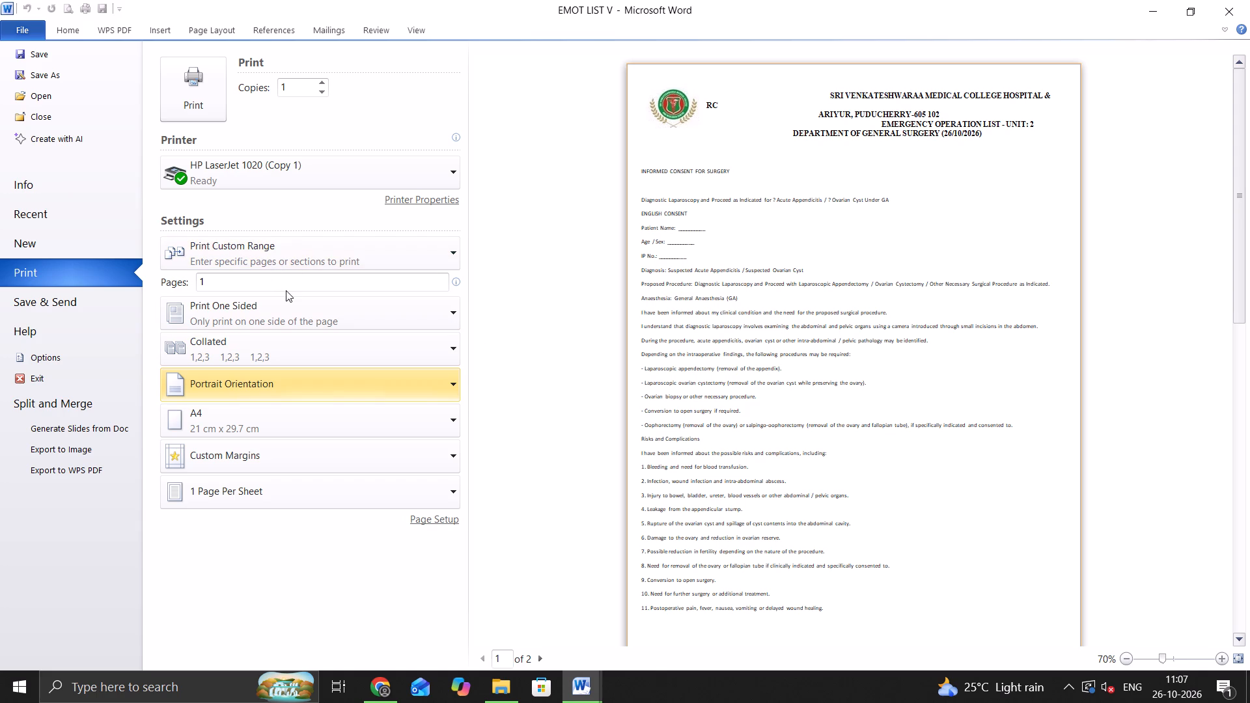
pyautogui.click(201, 96)
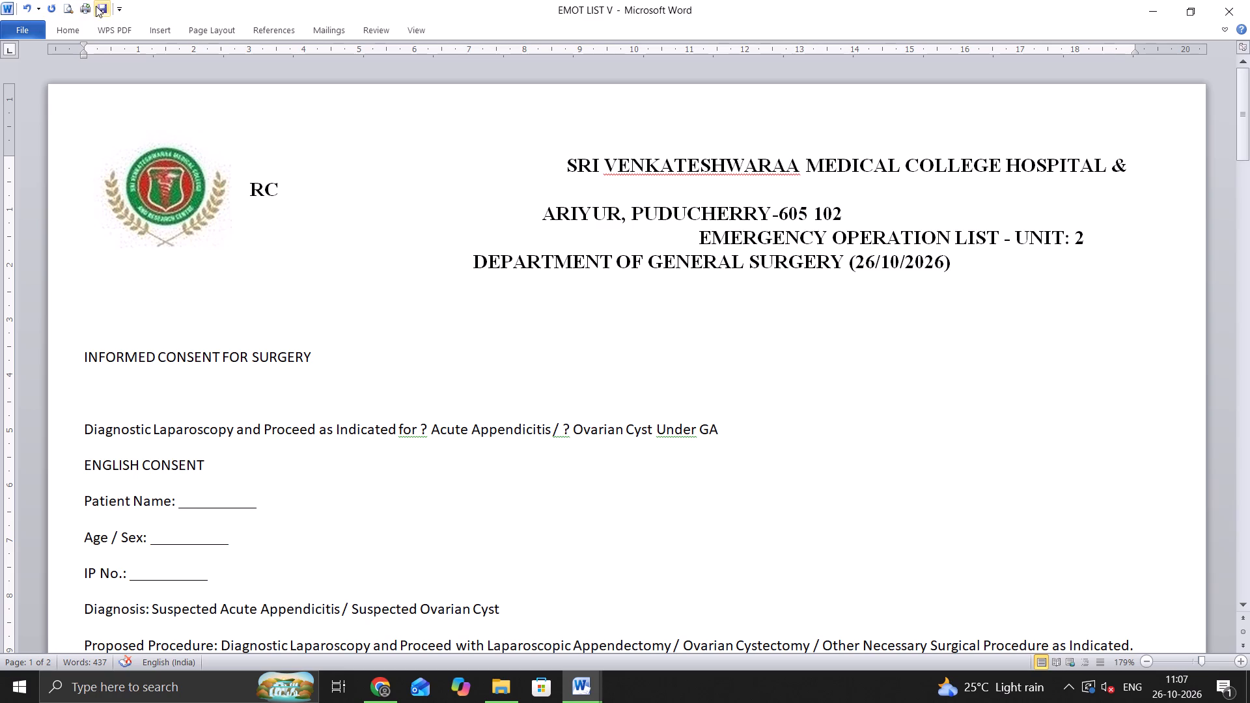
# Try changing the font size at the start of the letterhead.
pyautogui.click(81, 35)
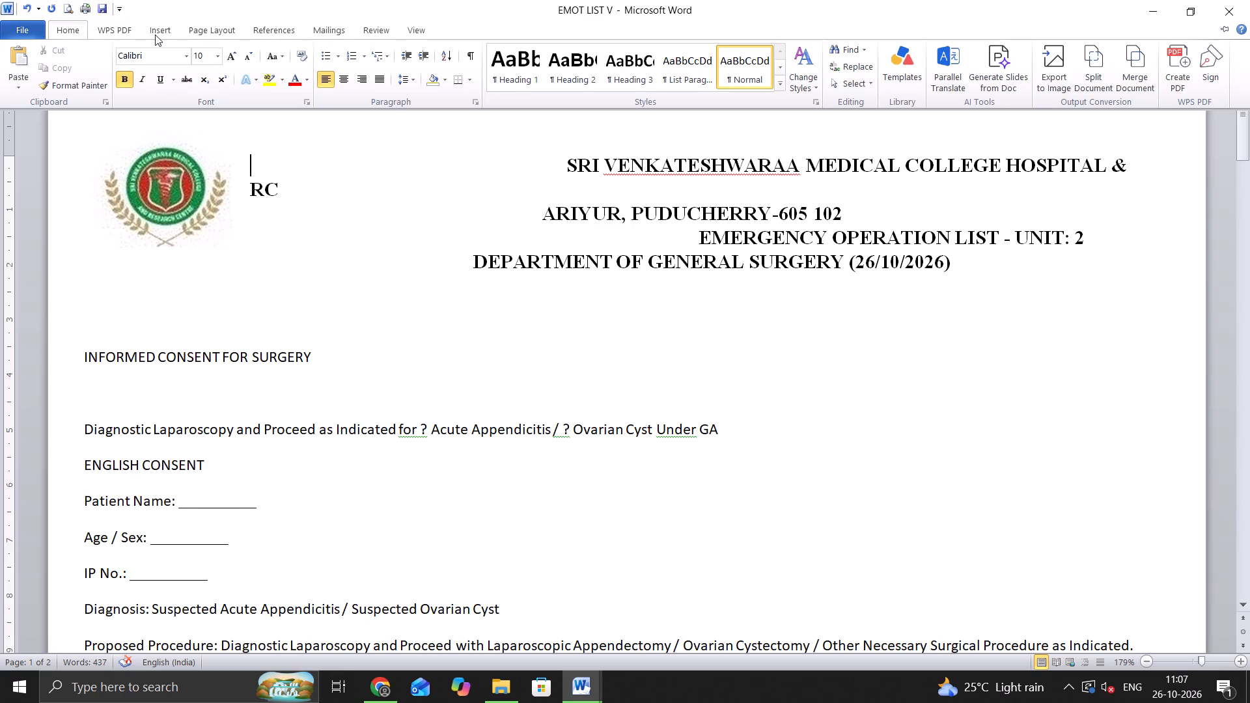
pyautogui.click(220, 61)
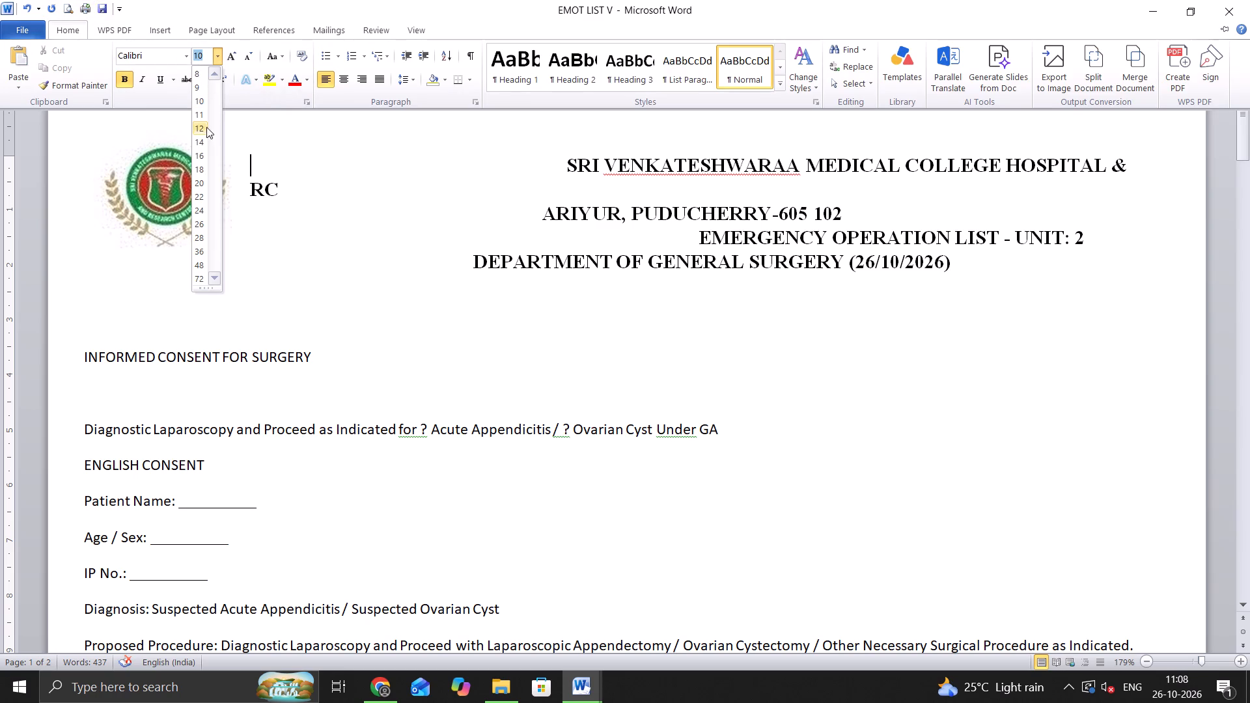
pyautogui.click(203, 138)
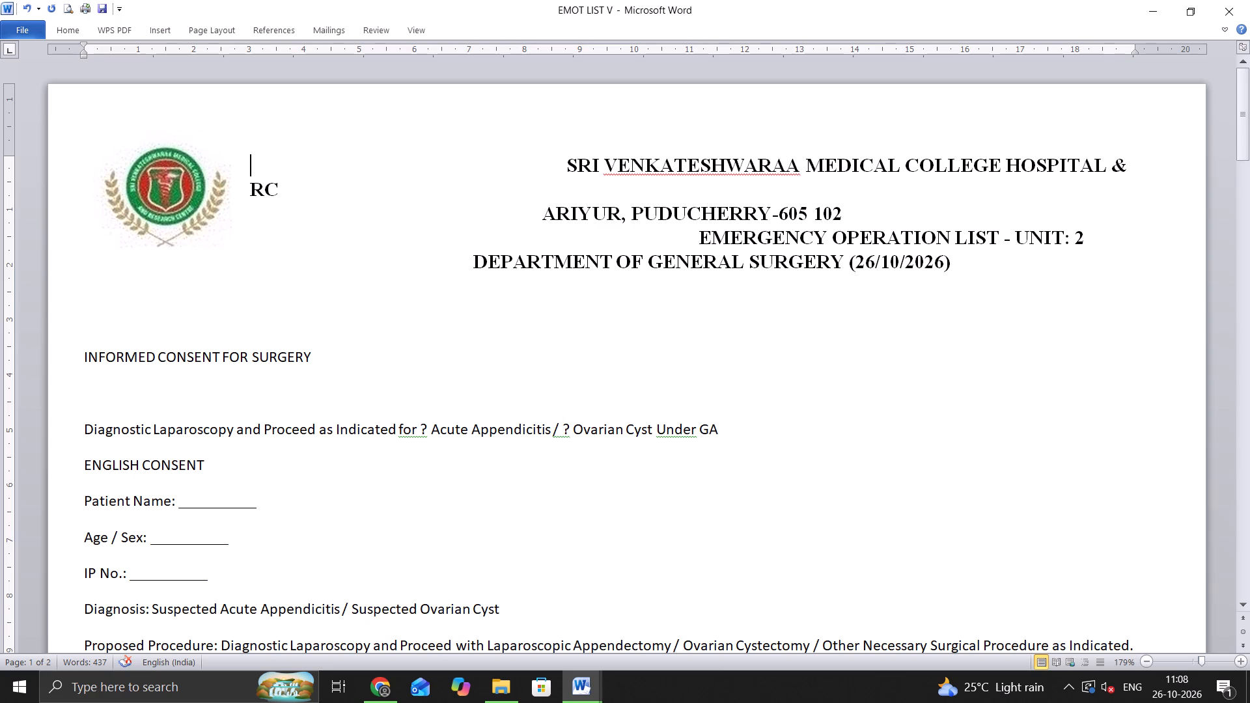
# Remove "& RC" from the end of the hospital name in the letterhead.
pyautogui.click(249, 181)
pyautogui.press('BackSpace')
pyautogui.press('BackSpace')
pyautogui.press('BackSpace')
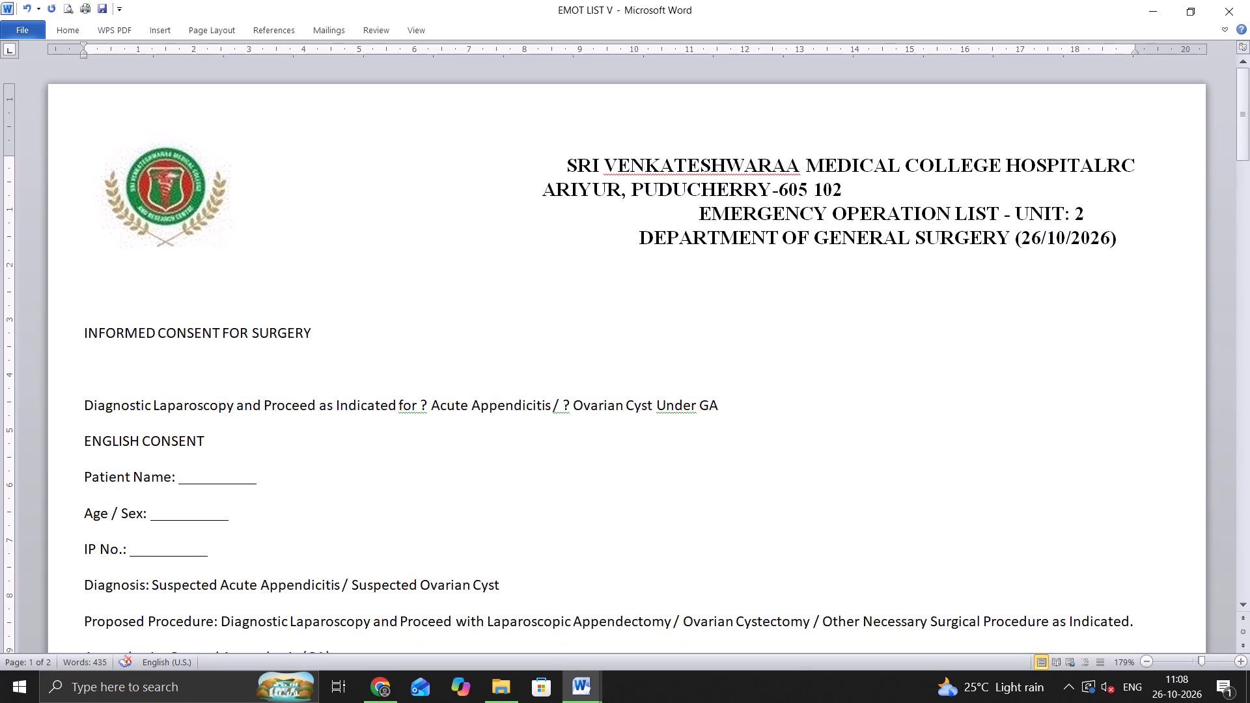
pyautogui.press('space')
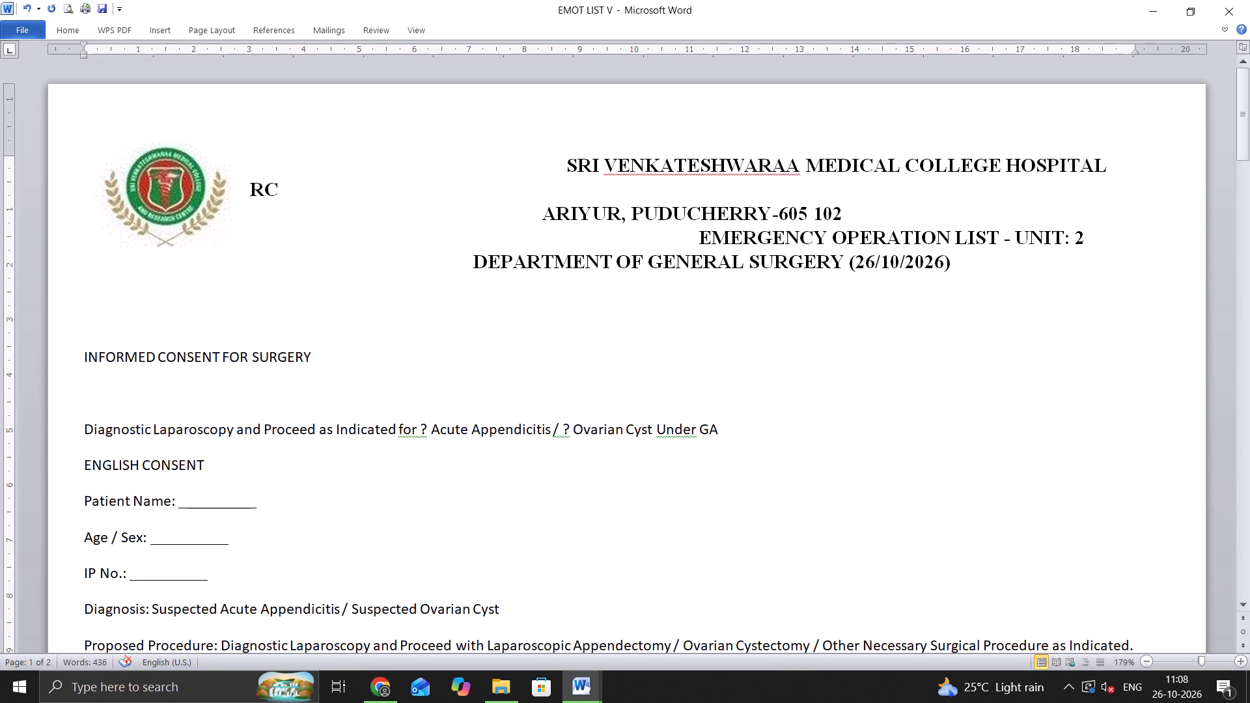
pyautogui.click(294, 185)
pyautogui.press('BackSpace')
pyautogui.press('BackSpace')
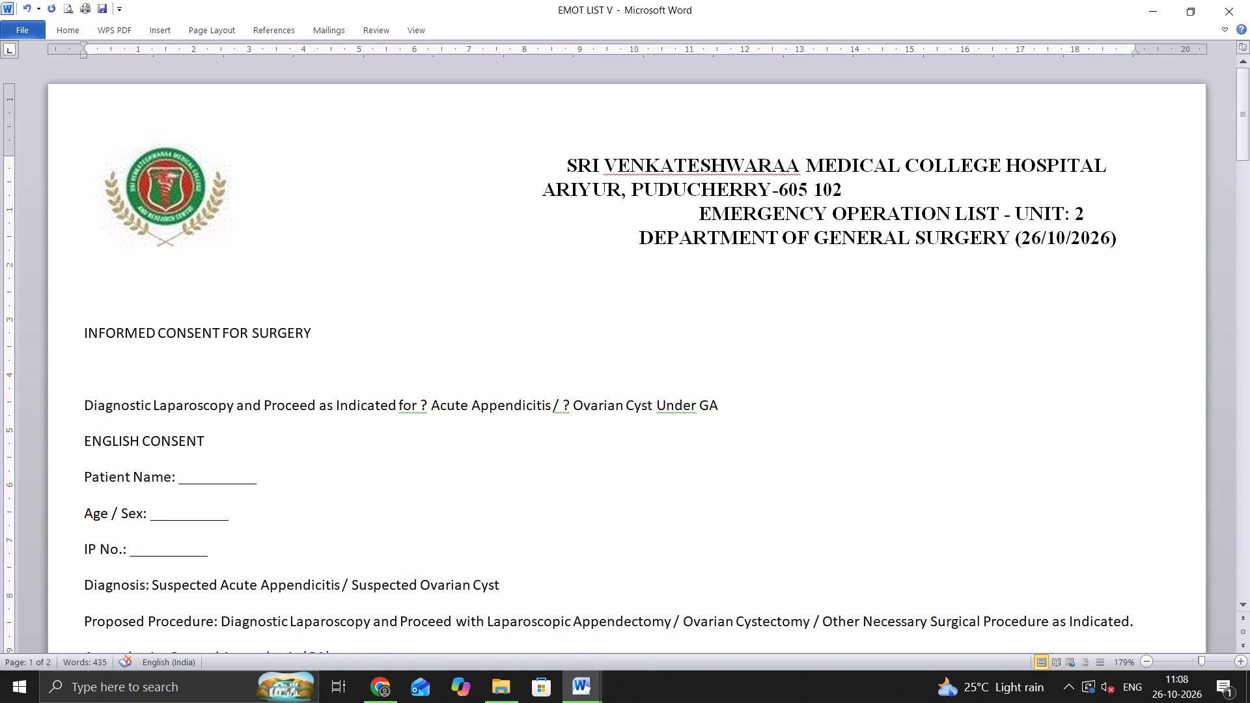
# Remove leading spaces before "SRI VENKATESHWARAA MEDICAL COLLEGE HOSPITAL" to bring the line closer to the logo and roughly centred on the page.
pyautogui.click(564, 167)
pyautogui.press('space')
pyautogui.press('BackSpace')
pyautogui.press('BackSpace')
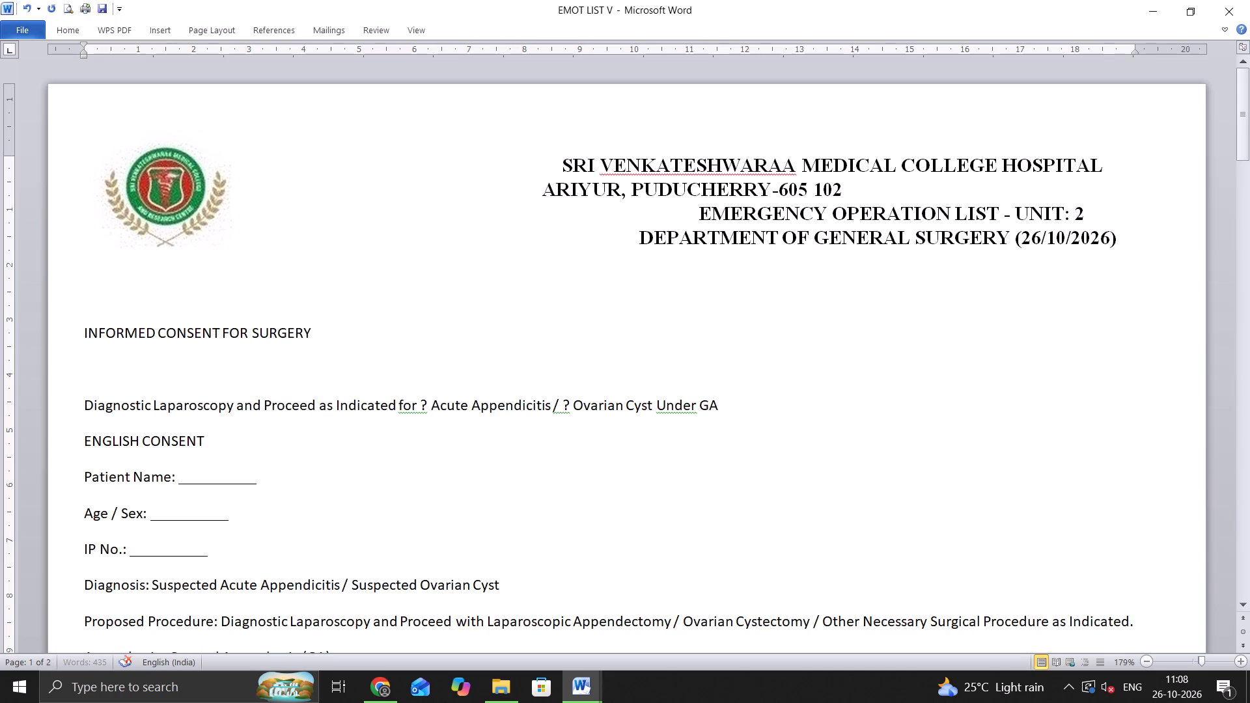
pyautogui.press('BackSpace')
pyautogui.press('BackSpace')
pyautogui.press('BackSpace')
pyautogui.press('BackSpace')
pyautogui.press('BackSpace')
pyautogui.press('BackSpace')
pyautogui.press('BackSpace')
pyautogui.press('BackSpace')
pyautogui.press('BackSpace')
pyautogui.press('BackSpace')
pyautogui.press('BackSpace')
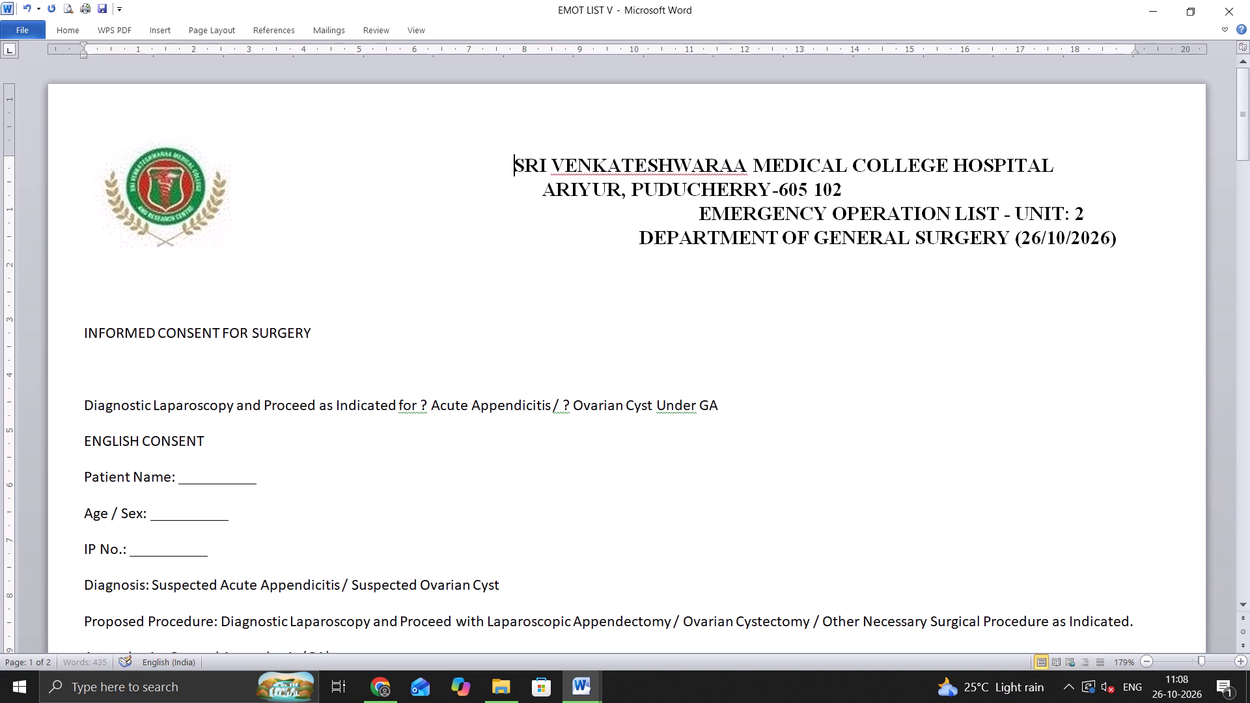
pyautogui.press('BackSpace')
pyautogui.press('BackSpace')
pyautogui.press('BackSpace')
pyautogui.press('BackSpace')
pyautogui.press('BackSpace')
pyautogui.press('BackSpace')
pyautogui.press('BackSpace')
pyautogui.press('BackSpace')
pyautogui.press('BackSpace')
pyautogui.press('BackSpace')
pyautogui.press('BackSpace')
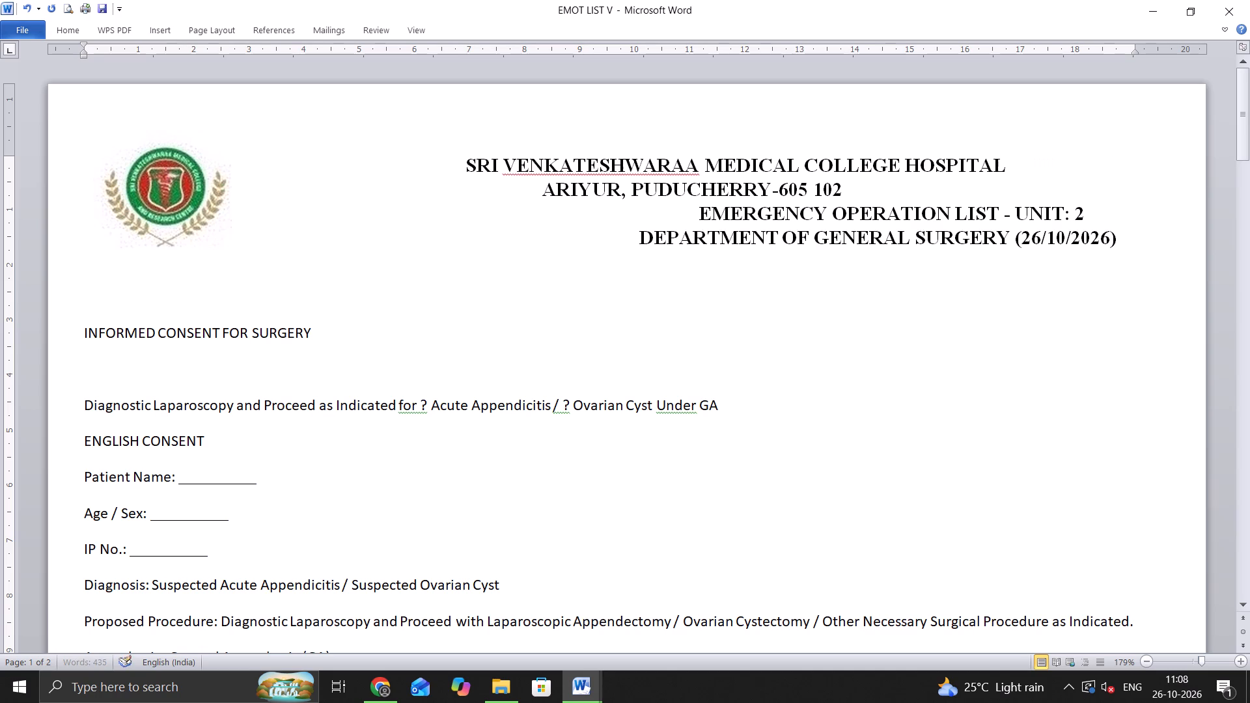
pyautogui.press('BackSpace')
pyautogui.press('BackSpace')
pyautogui.press('BackSpace')
pyautogui.press('BackSpace')
pyautogui.press('BackSpace')
pyautogui.press('BackSpace')
pyautogui.press('BackSpace')
pyautogui.press('BackSpace')
pyautogui.press('BackSpace')
pyautogui.press('BackSpace')
pyautogui.press('BackSpace')
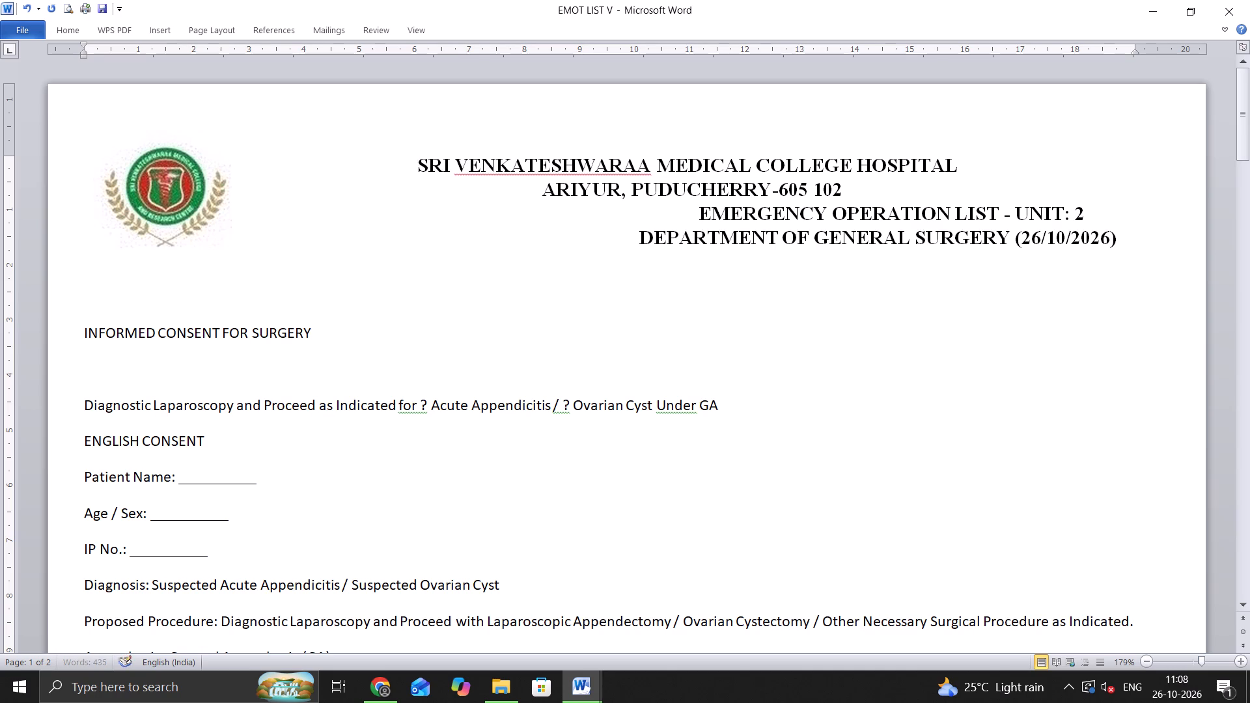
pyautogui.press('BackSpace')
pyautogui.press('BackSpace')
pyautogui.press('BackSpace')
pyautogui.press('BackSpace')
pyautogui.press('BackSpace')
pyautogui.press('BackSpace')
pyautogui.press('BackSpace')
pyautogui.press('BackSpace')
pyautogui.press('BackSpace')
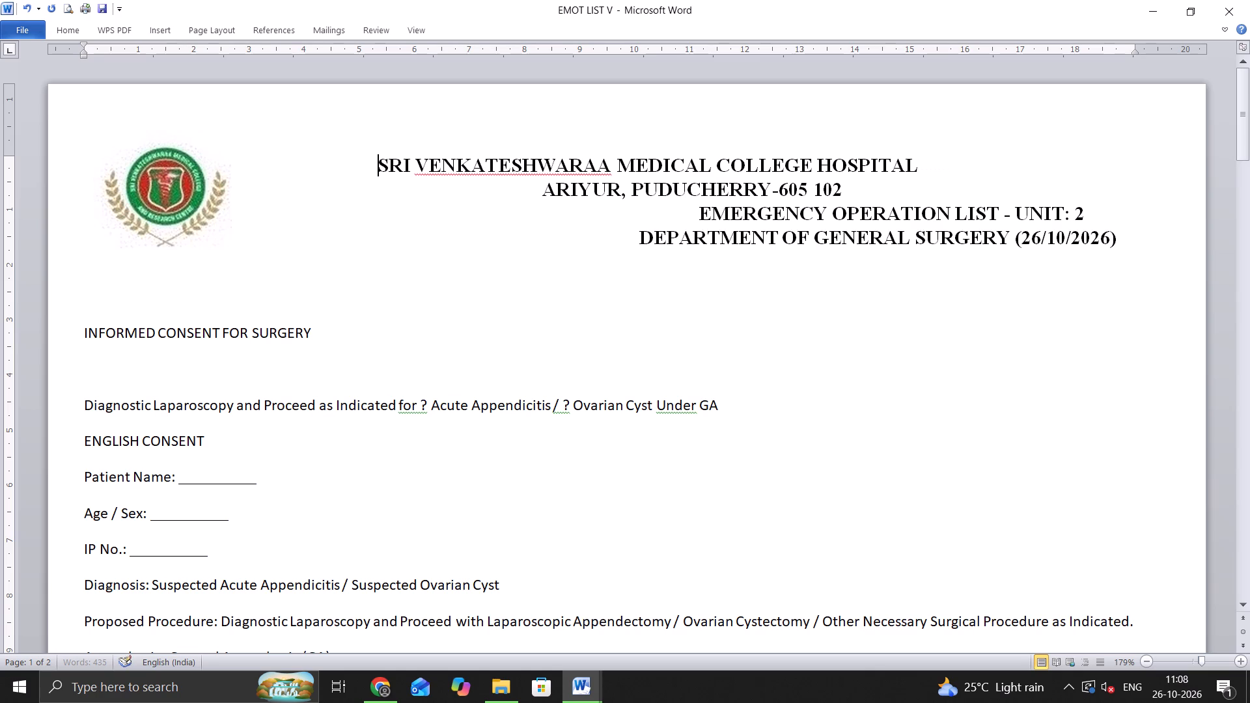
# Redo the indent of the "ARIYUR, PUDUCHERRY-605 102" line with spaces so it sits centred beneath the hospital name.
pyautogui.press('Down')
pyautogui.press('BackSpace')
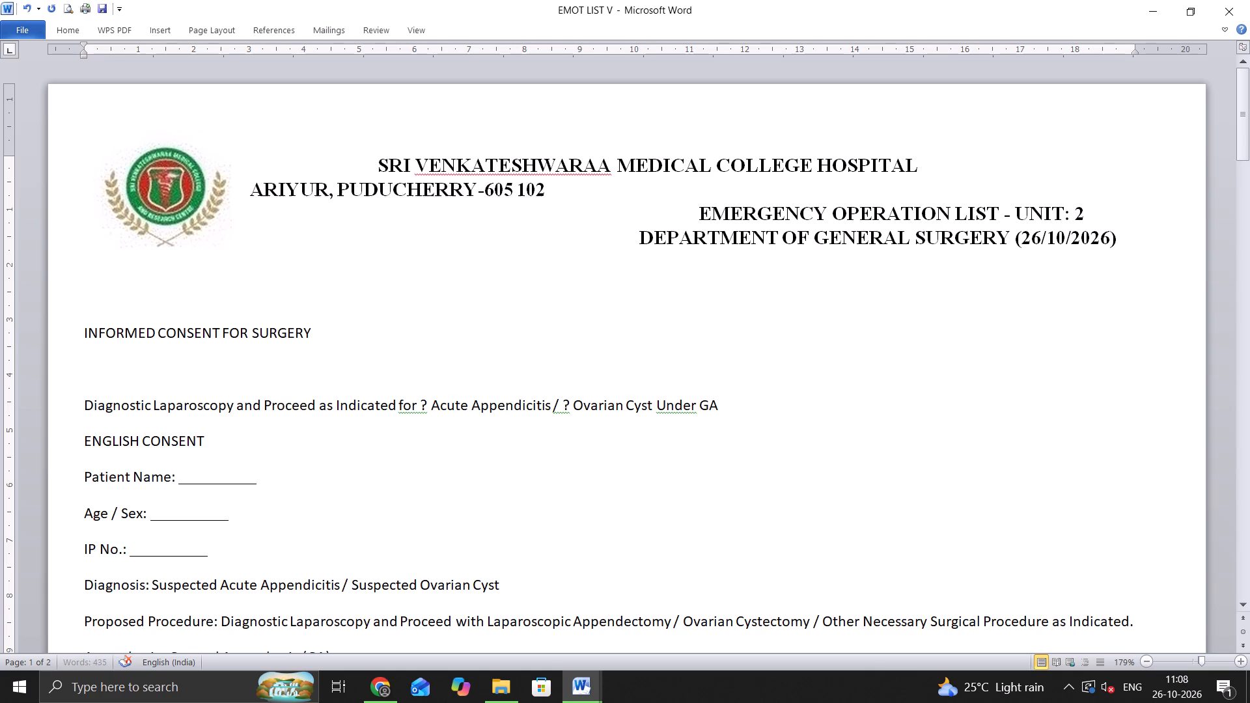
pyautogui.press('BackSpace')
pyautogui.press('Return')
pyautogui.press('space')
pyautogui.press('space')
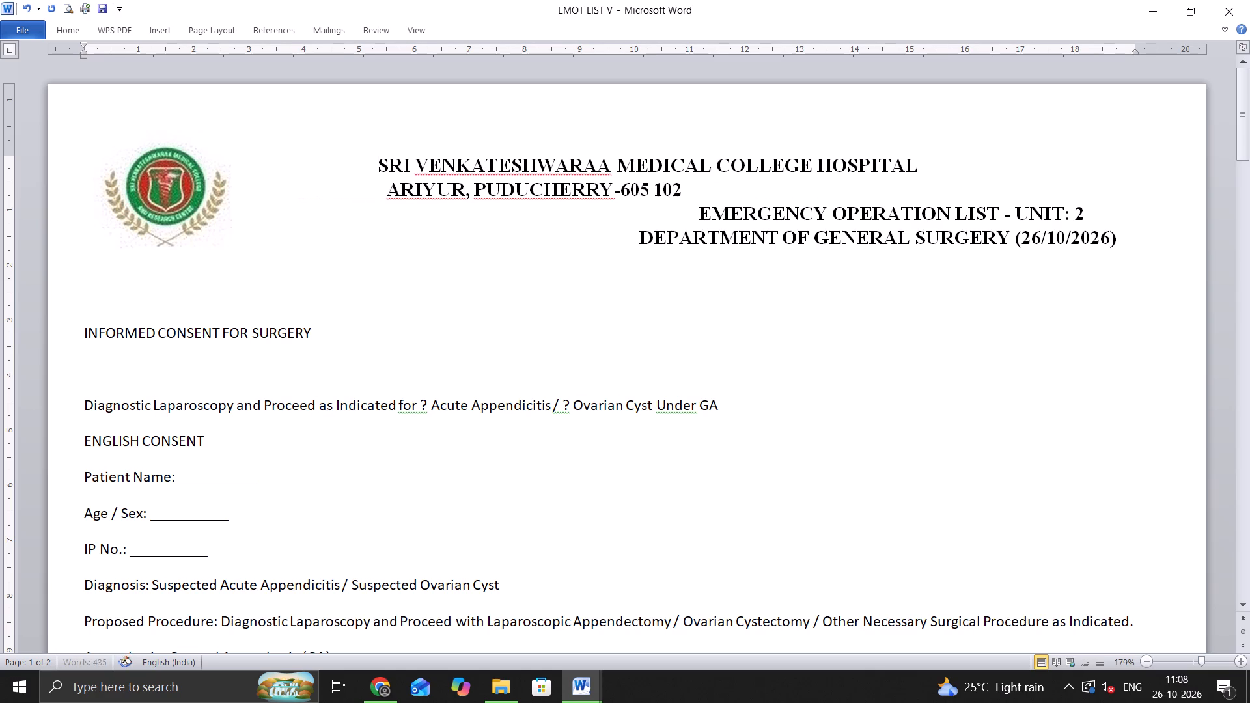
pyautogui.press('space')
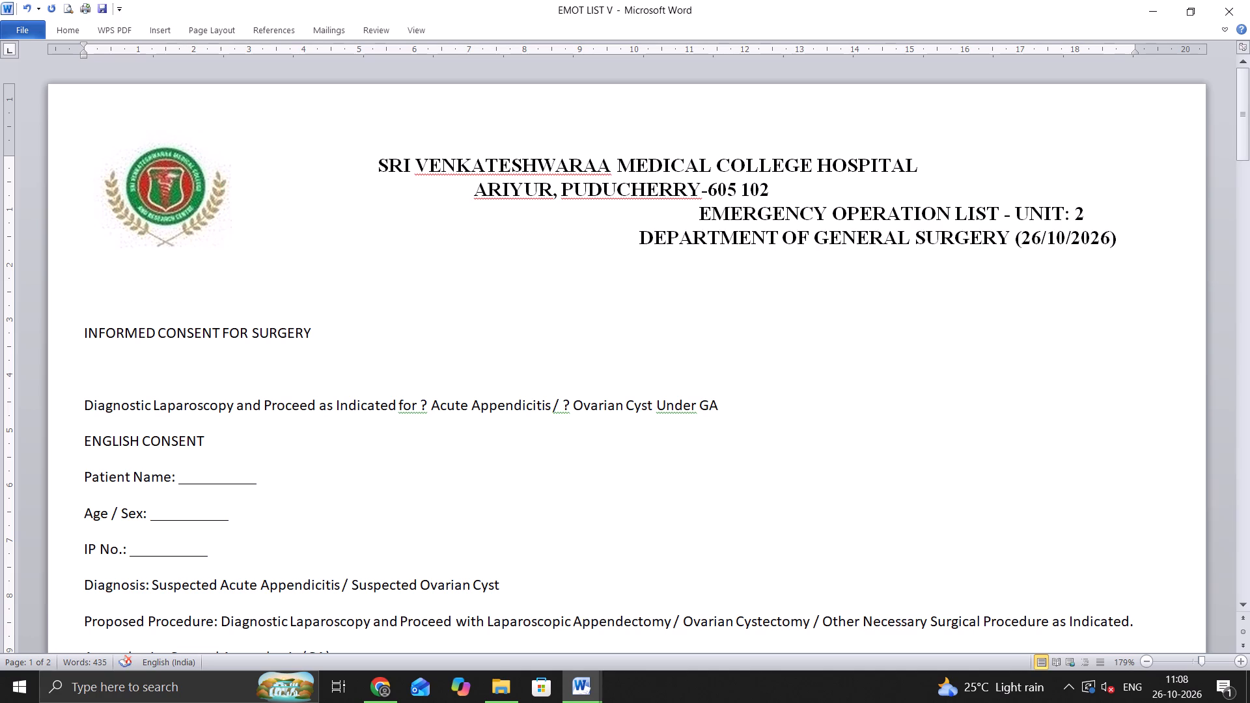
# Redo the indent of the "EMERGENCY OPERATION LIST - UNIT: 2" line with spaces so it sits centred beneath the address line.
pyautogui.press('Right')
pyautogui.press('Down')
pyautogui.press('Down')
pyautogui.press('Up')
pyautogui.press('BackSpace')
pyautogui.press('space')
pyautogui.press('space')
pyautogui.press('space')
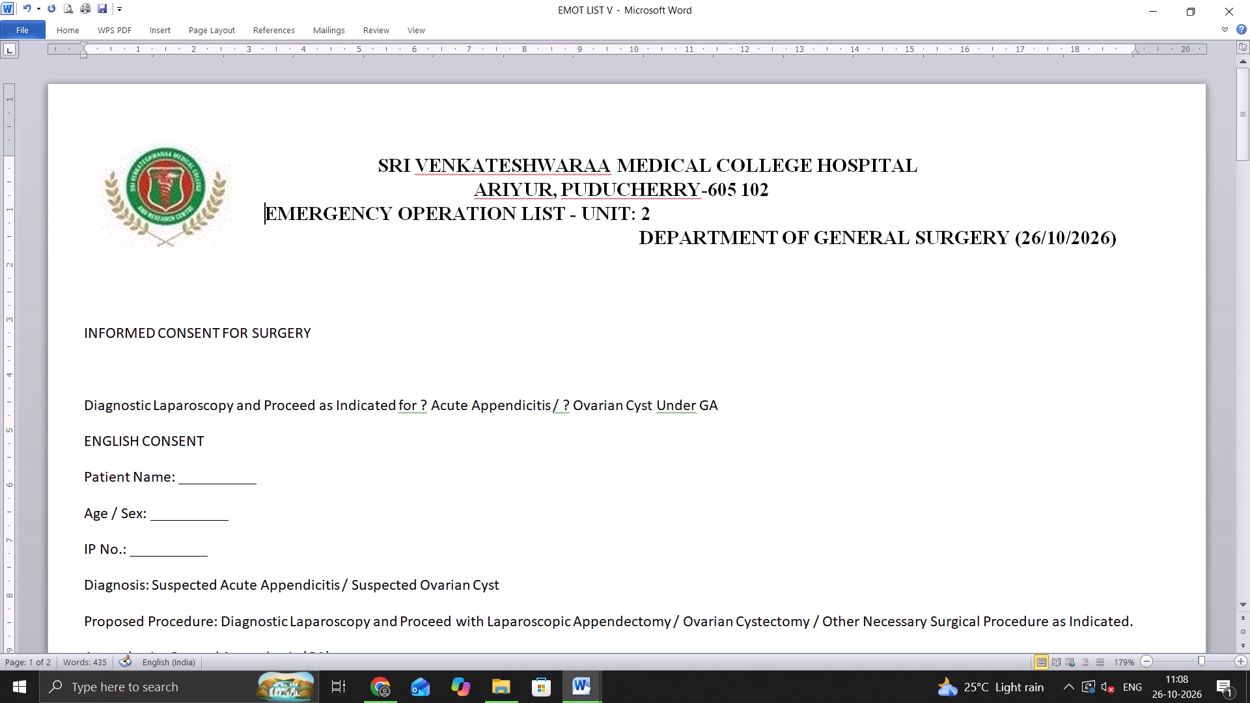
pyautogui.press('space')
pyautogui.press('space')
pyautogui.press('space')
pyautogui.press('space')
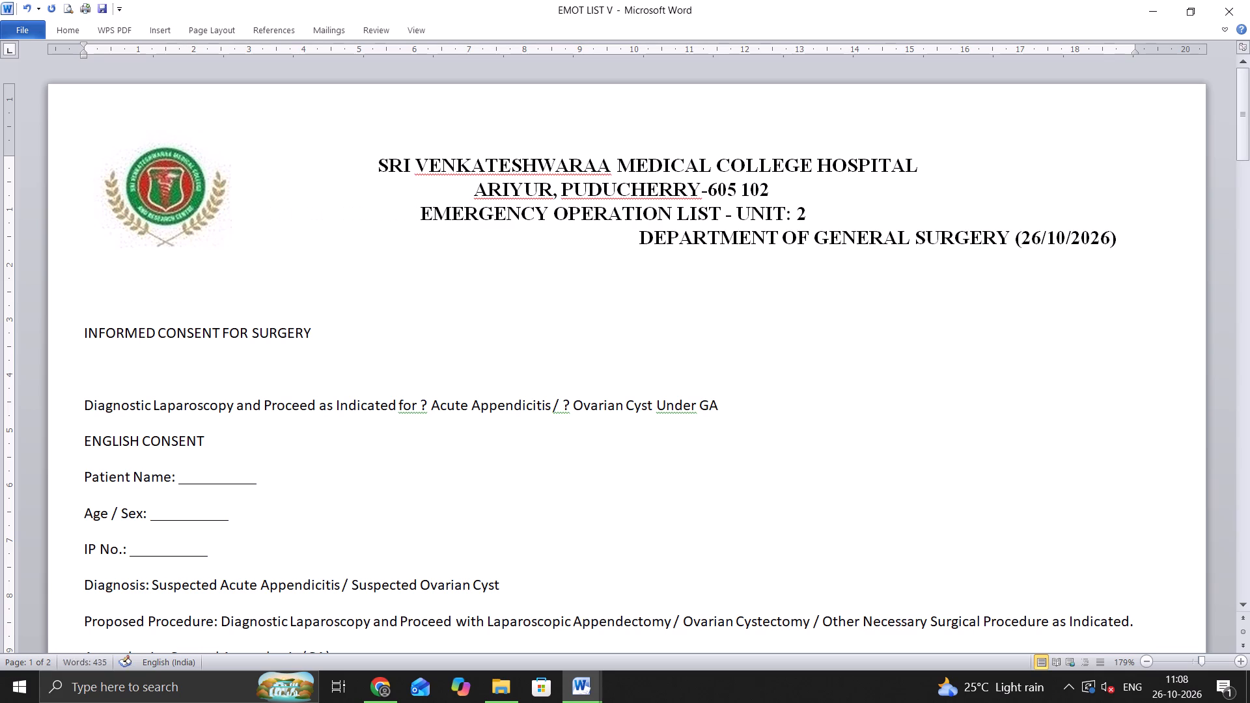
pyautogui.press('space')
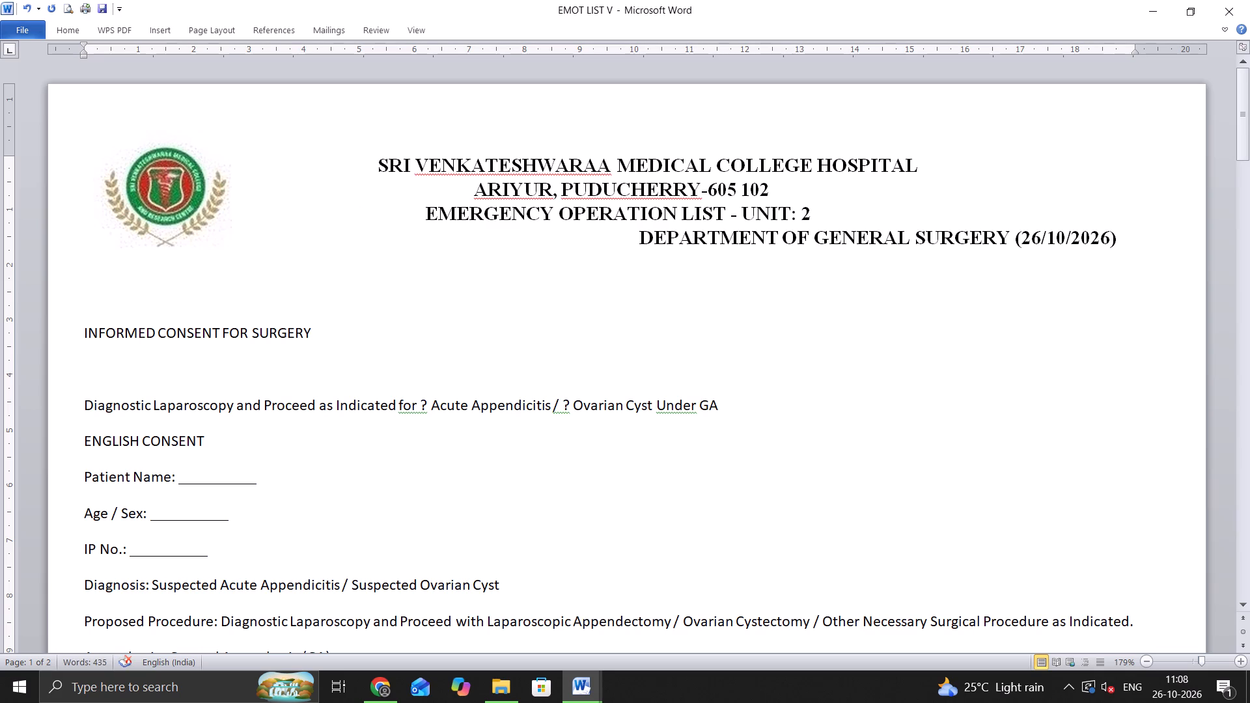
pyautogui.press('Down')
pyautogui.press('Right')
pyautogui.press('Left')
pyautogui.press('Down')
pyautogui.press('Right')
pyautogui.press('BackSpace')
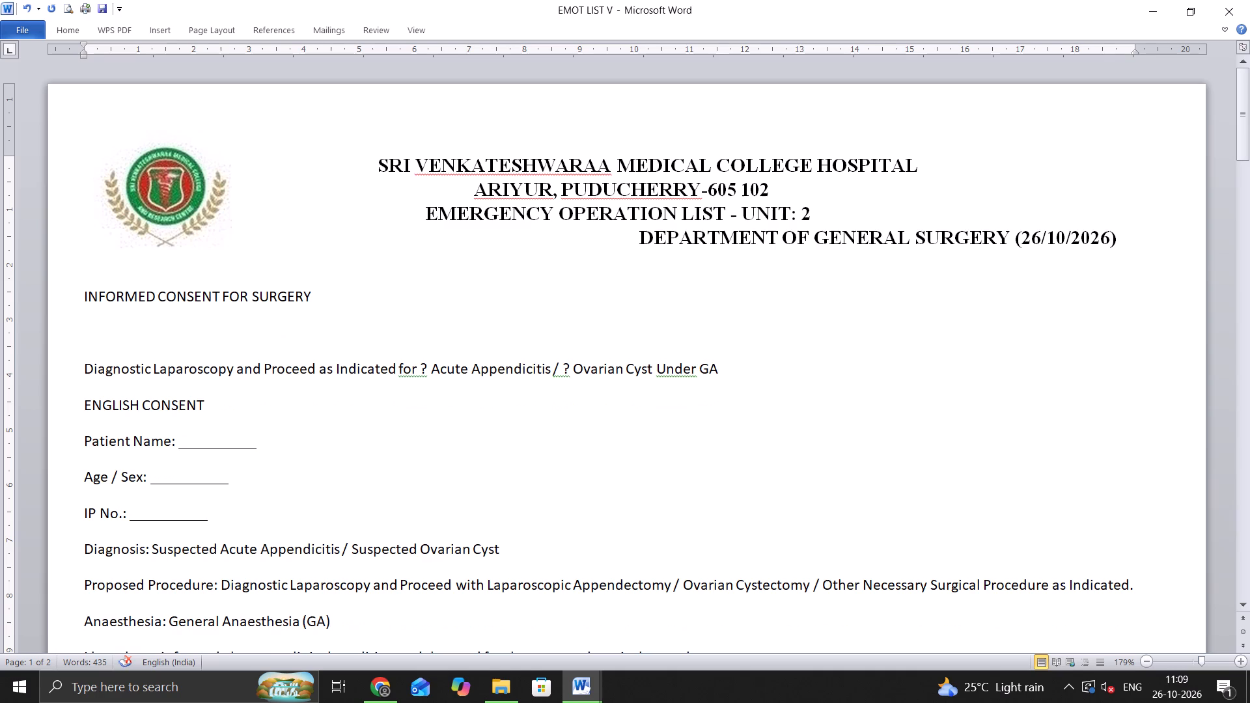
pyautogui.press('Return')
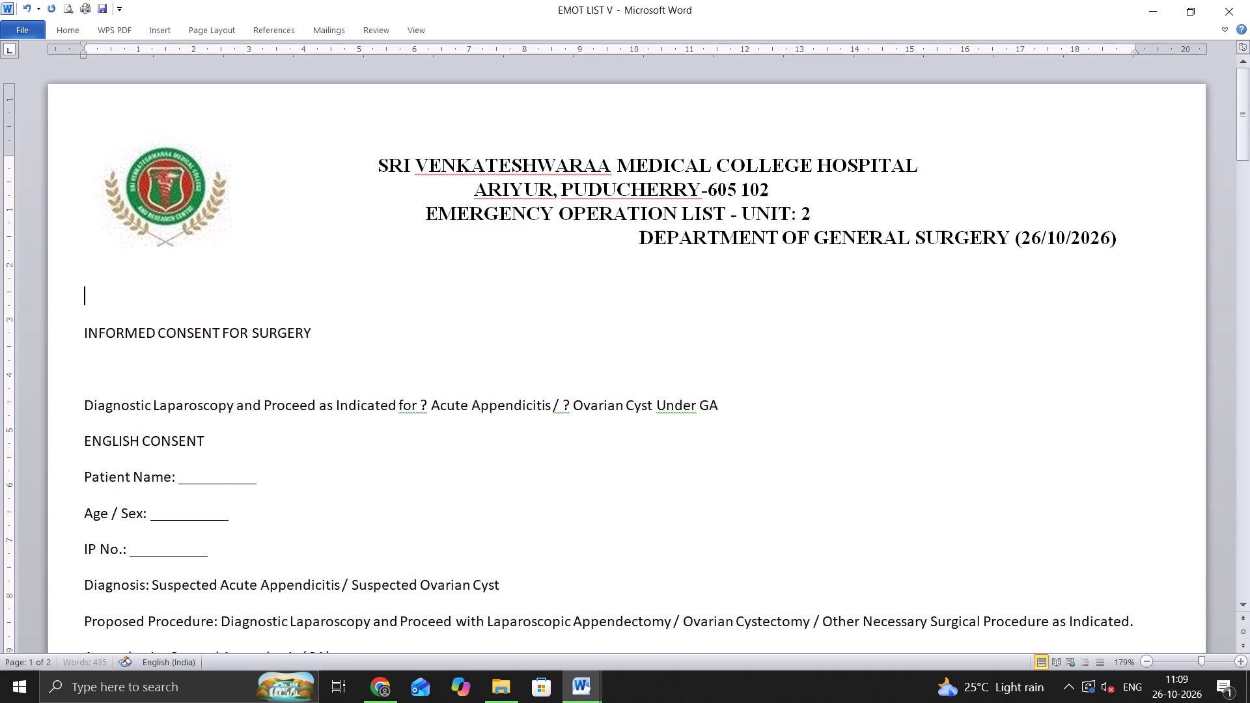
# Remove leading spaces before "DEPARTMENT OF GENERAL SURGERY (26/10/2026)" so the line is roughly centred beneath the other letterhead lines.
pyautogui.click(629, 236)
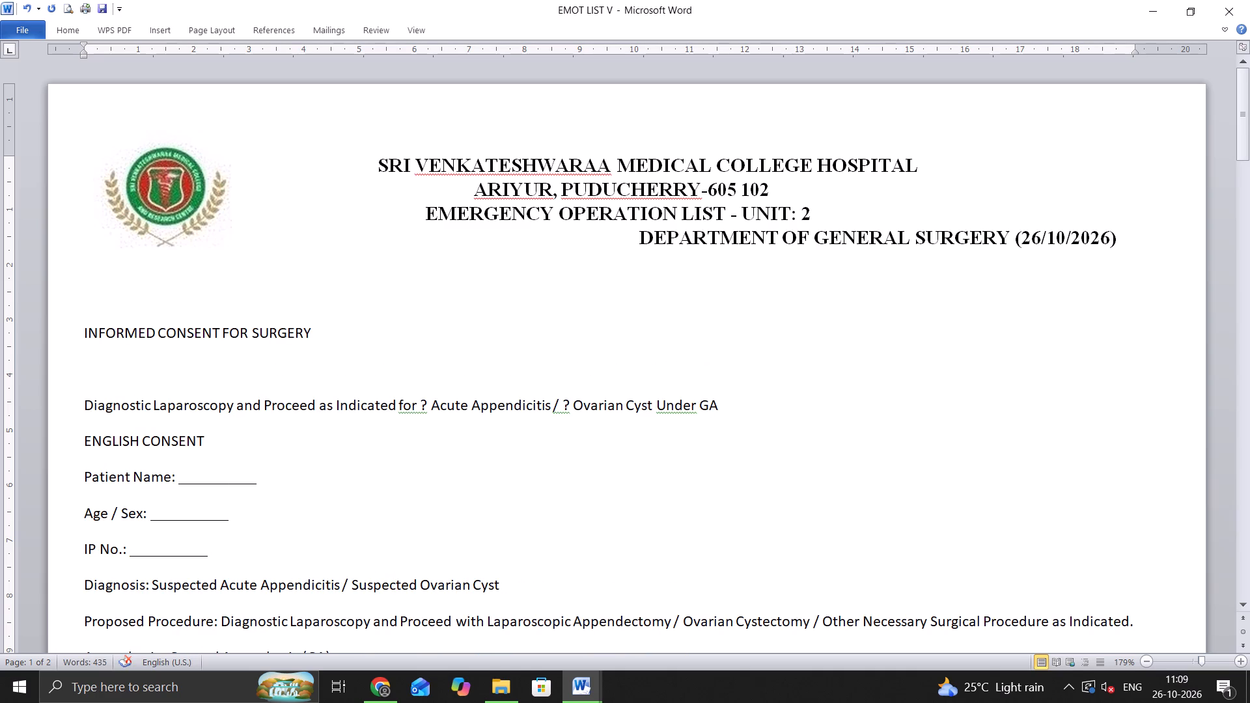
pyautogui.press('BackSpace')
pyautogui.press('BackSpace')
pyautogui.press('BackSpace')
pyautogui.press('BackSpace')
pyautogui.press('BackSpace')
pyautogui.press('BackSpace')
pyautogui.press('BackSpace')
pyautogui.press('BackSpace')
pyautogui.press('BackSpace')
pyautogui.press('BackSpace')
pyautogui.press('BackSpace')
pyautogui.press('BackSpace')
pyautogui.press('BackSpace')
pyautogui.press('BackSpace')
pyautogui.press('BackSpace')
pyautogui.press('BackSpace')
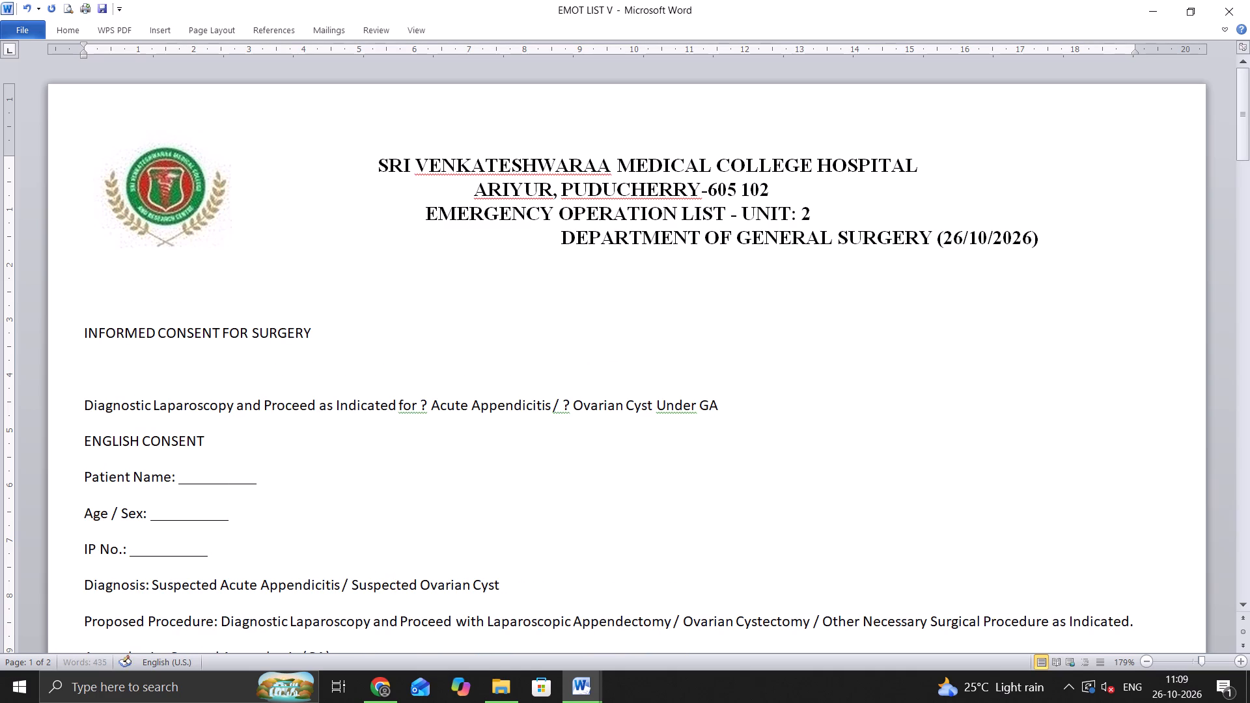
pyautogui.press('BackSpace')
pyautogui.press('BackSpace')
pyautogui.press('BackSpace')
pyautogui.press('BackSpace')
pyautogui.press('BackSpace')
pyautogui.press('BackSpace')
pyautogui.press('BackSpace')
pyautogui.press('BackSpace')
pyautogui.press('BackSpace')
pyautogui.press('BackSpace')
pyautogui.press('BackSpace')
pyautogui.press('BackSpace')
pyautogui.press('BackSpace')
pyautogui.press('BackSpace')
pyautogui.press('BackSpace')
pyautogui.press('BackSpace')
pyautogui.press('BackSpace')
pyautogui.press('BackSpace')
pyautogui.press('BackSpace')
pyautogui.press('BackSpace')
pyautogui.press('BackSpace')
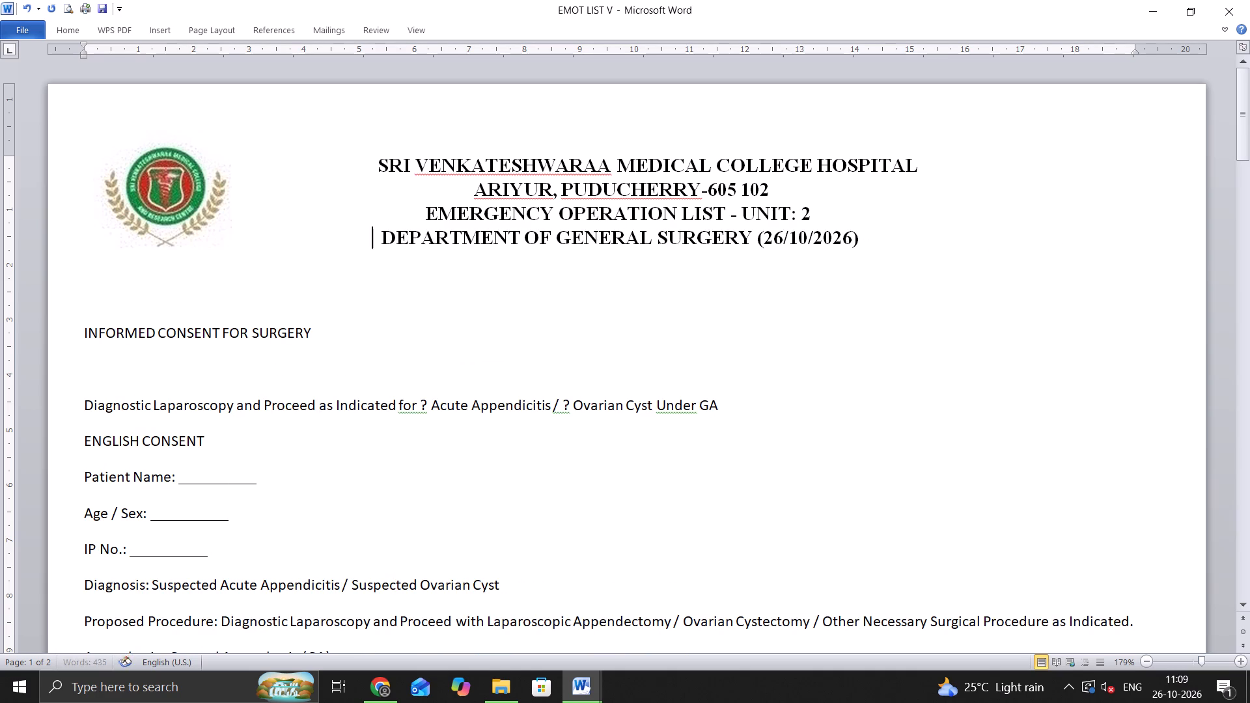
pyautogui.press('BackSpace')
pyautogui.press('BackSpace')
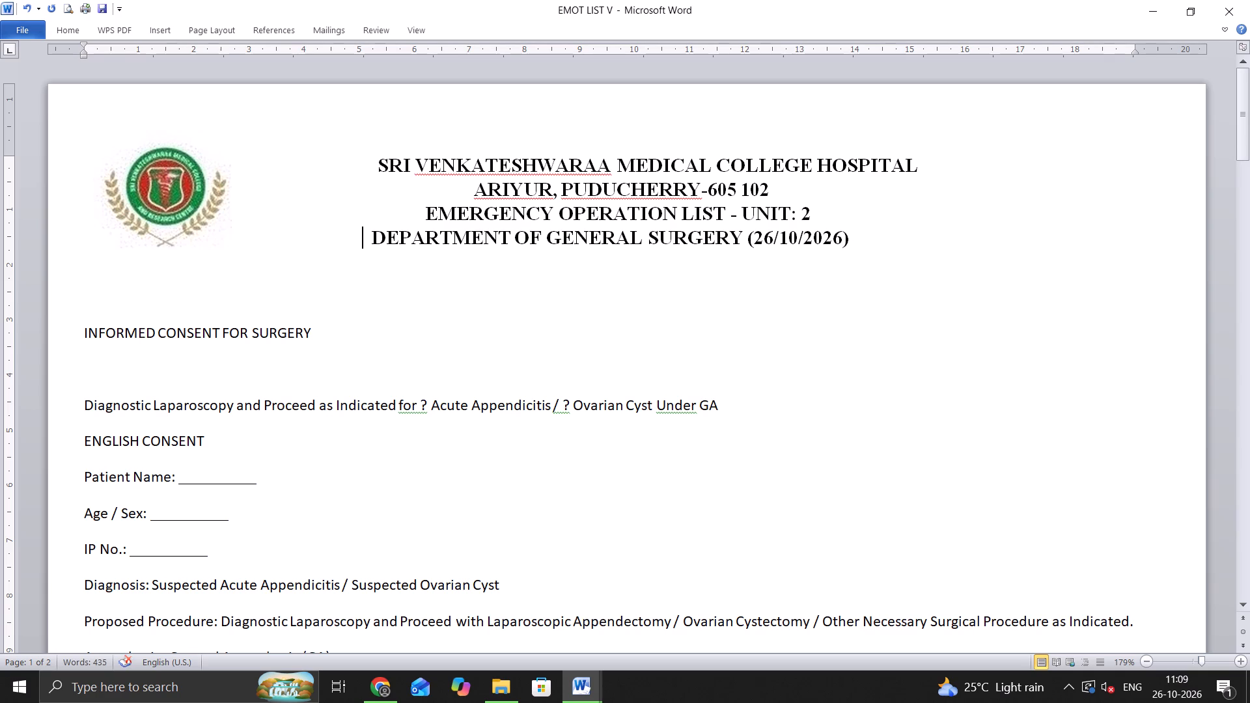
# Bring up the print preview of page 1 and check the letterhead alignment.
pyautogui.hotkey('ctrl', 'p')
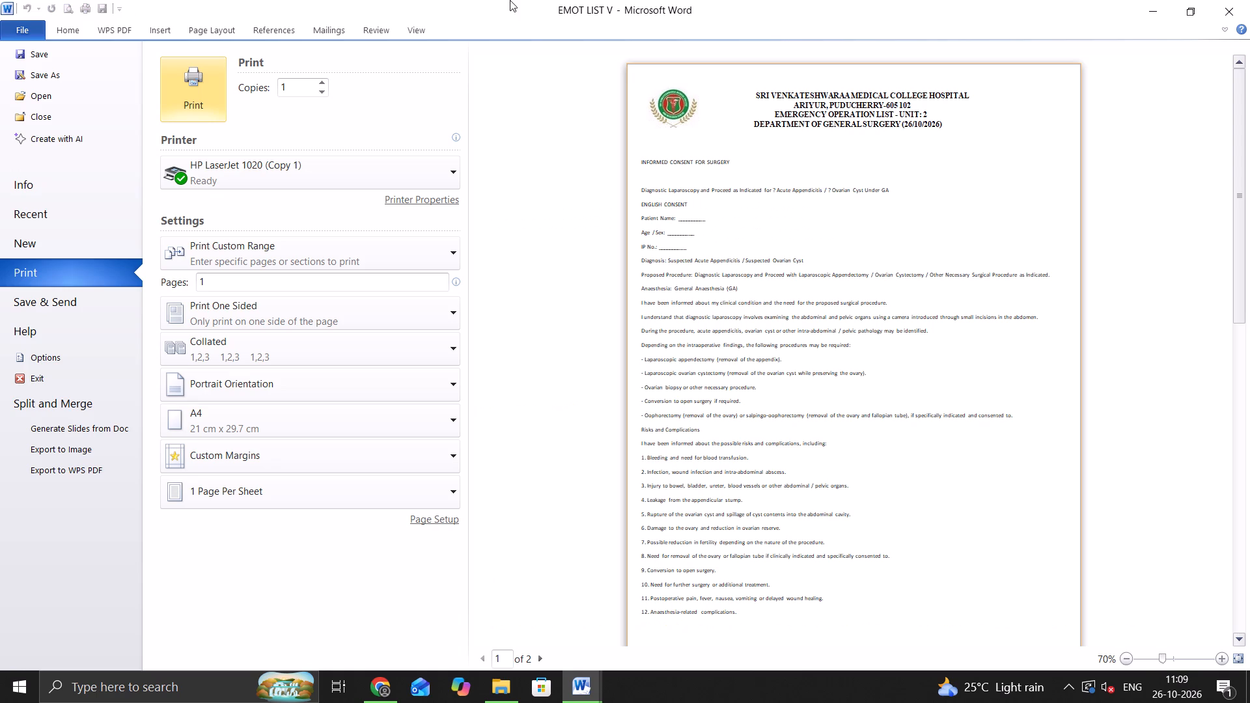
pyautogui.click(807, 100)
pyautogui.doubleClick(820, 118)
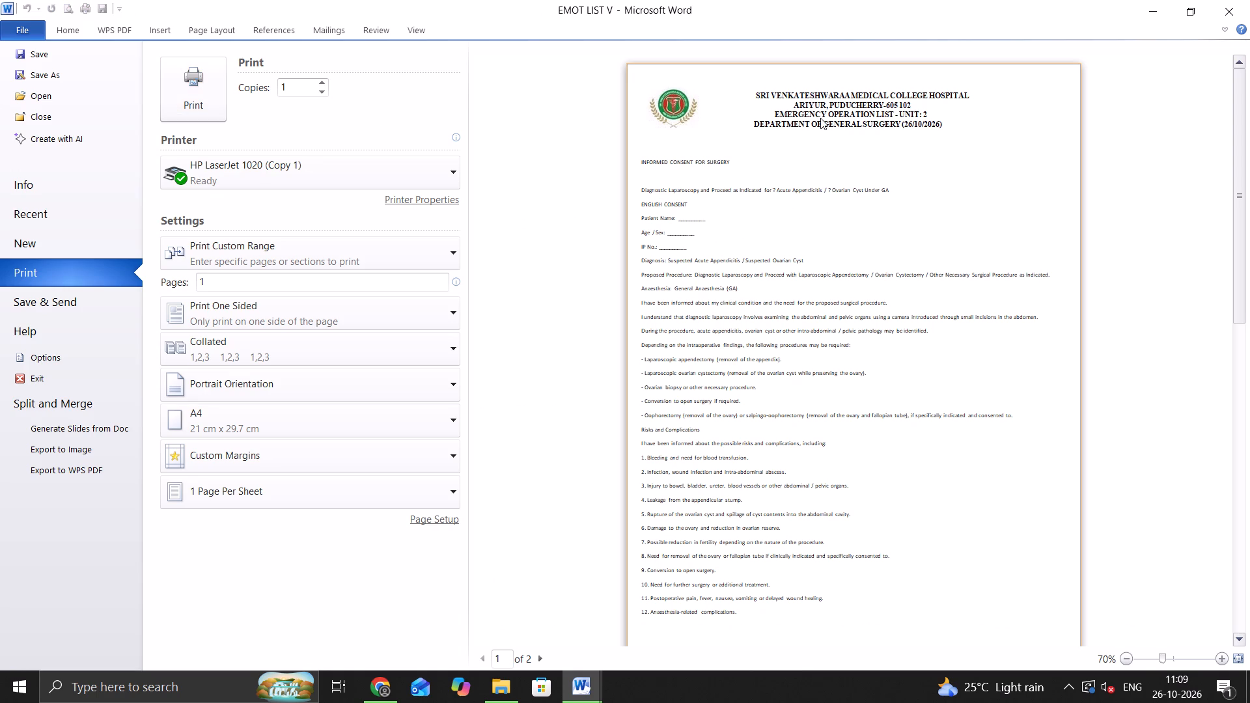
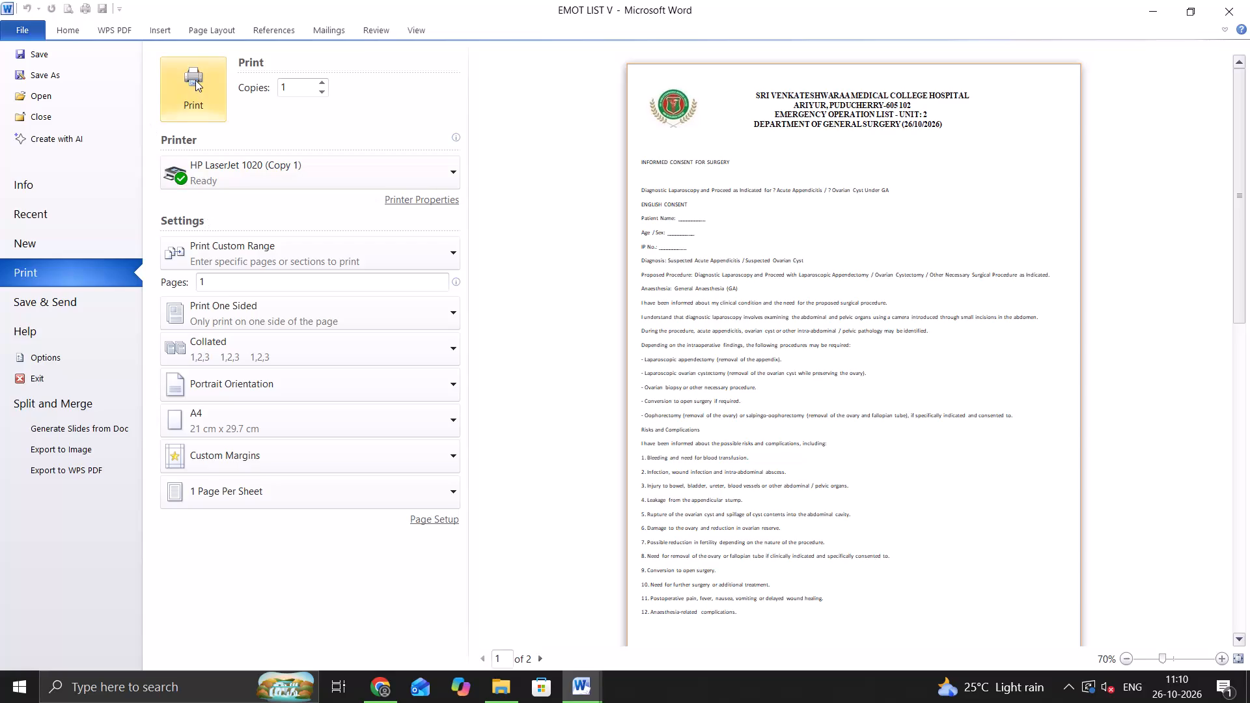
# Print page 1 of the consent form on the HP LaserJet 1020 in portrait A4, sending the single-copy job twice.
pyautogui.click(195, 80)
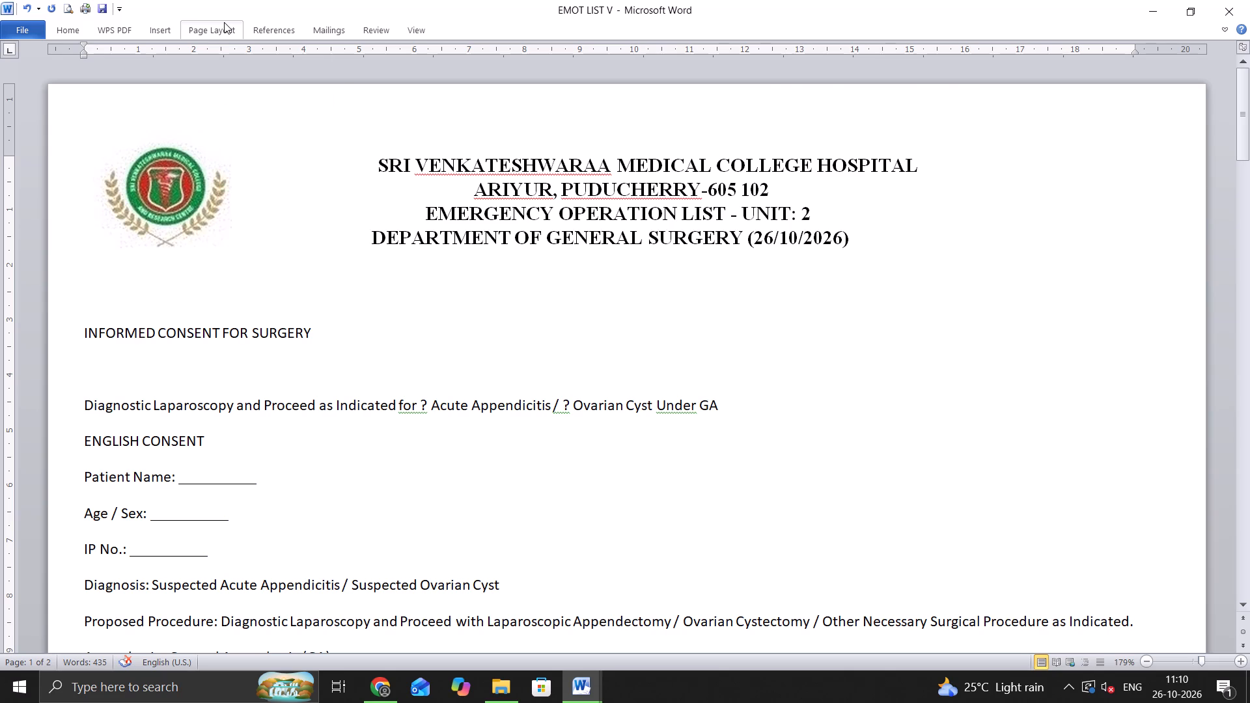
pyautogui.hotkey('ctrl', 'p')
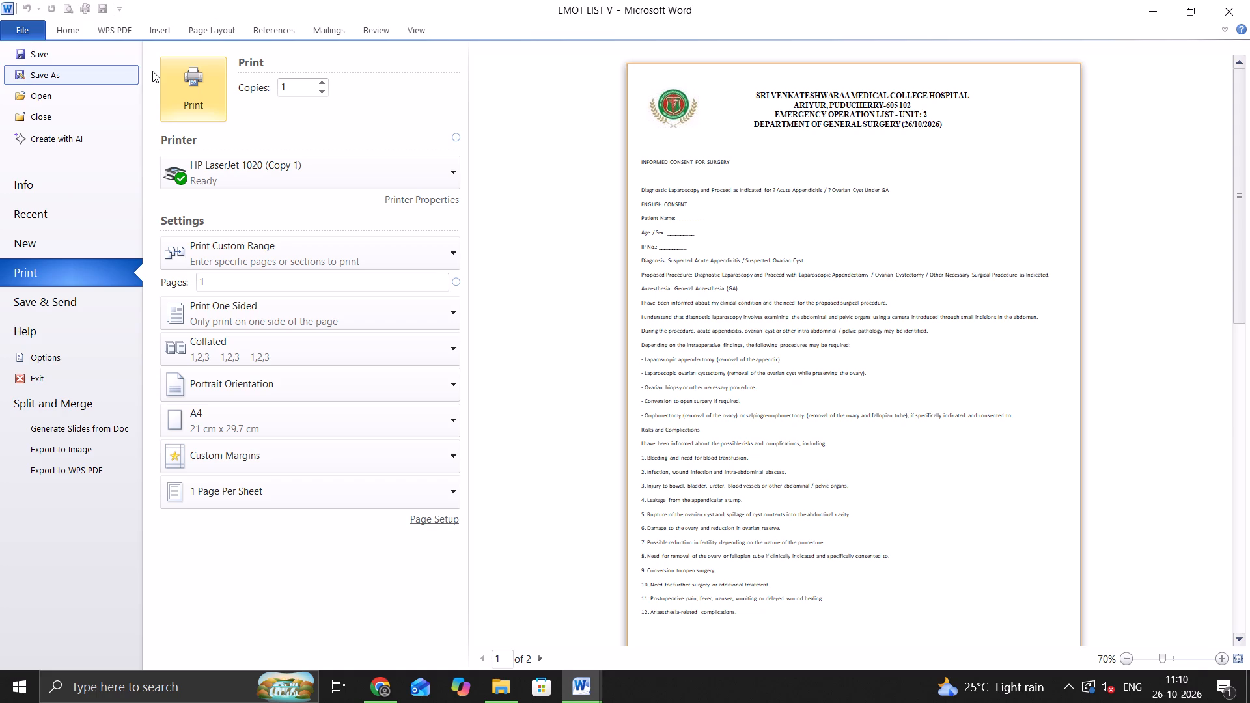
pyautogui.click(194, 85)
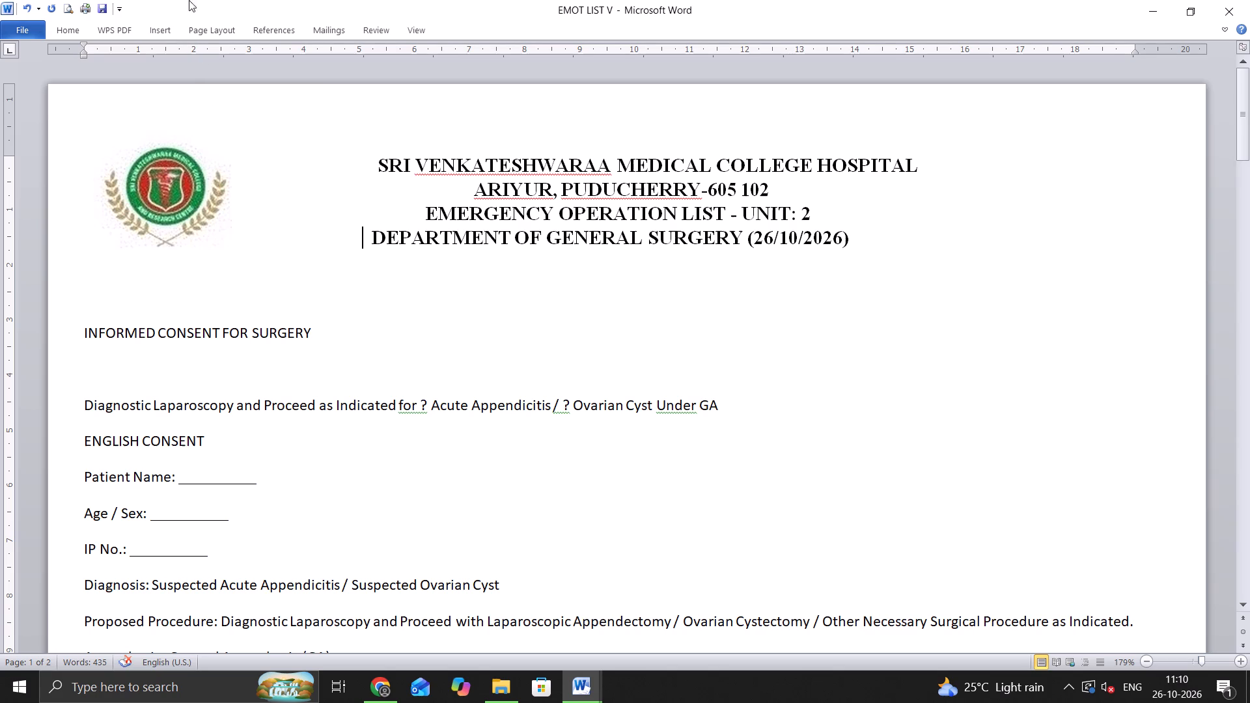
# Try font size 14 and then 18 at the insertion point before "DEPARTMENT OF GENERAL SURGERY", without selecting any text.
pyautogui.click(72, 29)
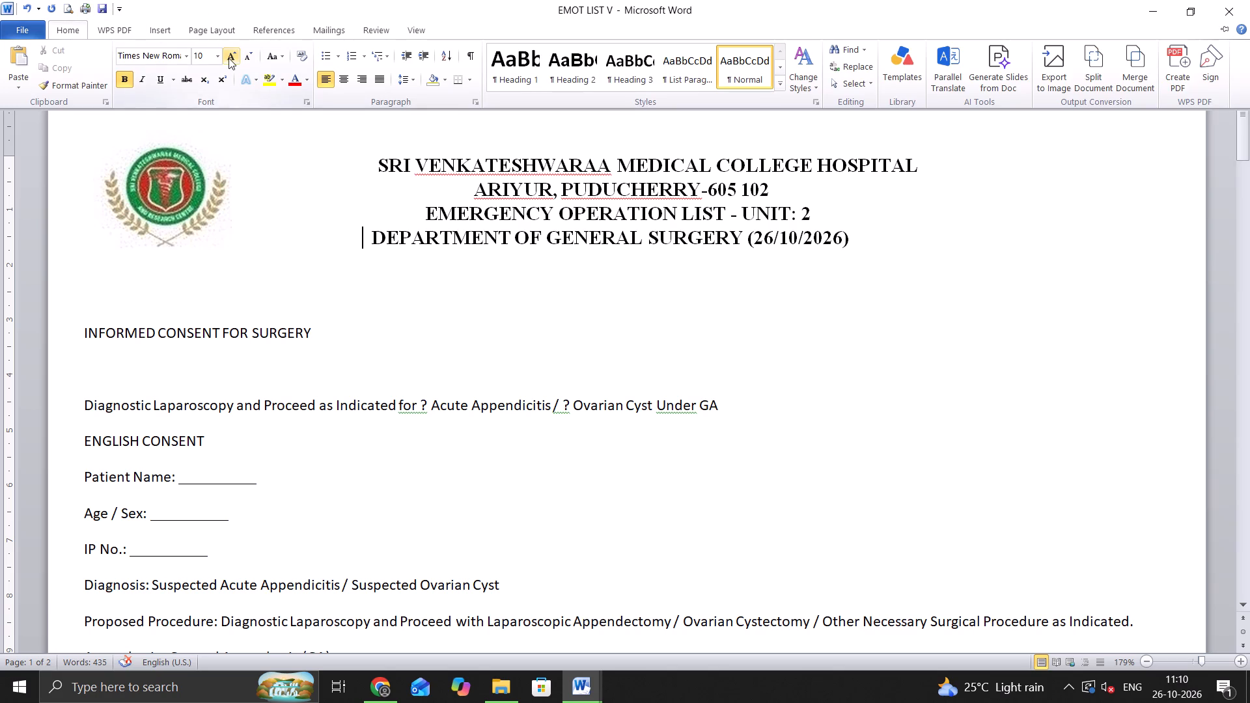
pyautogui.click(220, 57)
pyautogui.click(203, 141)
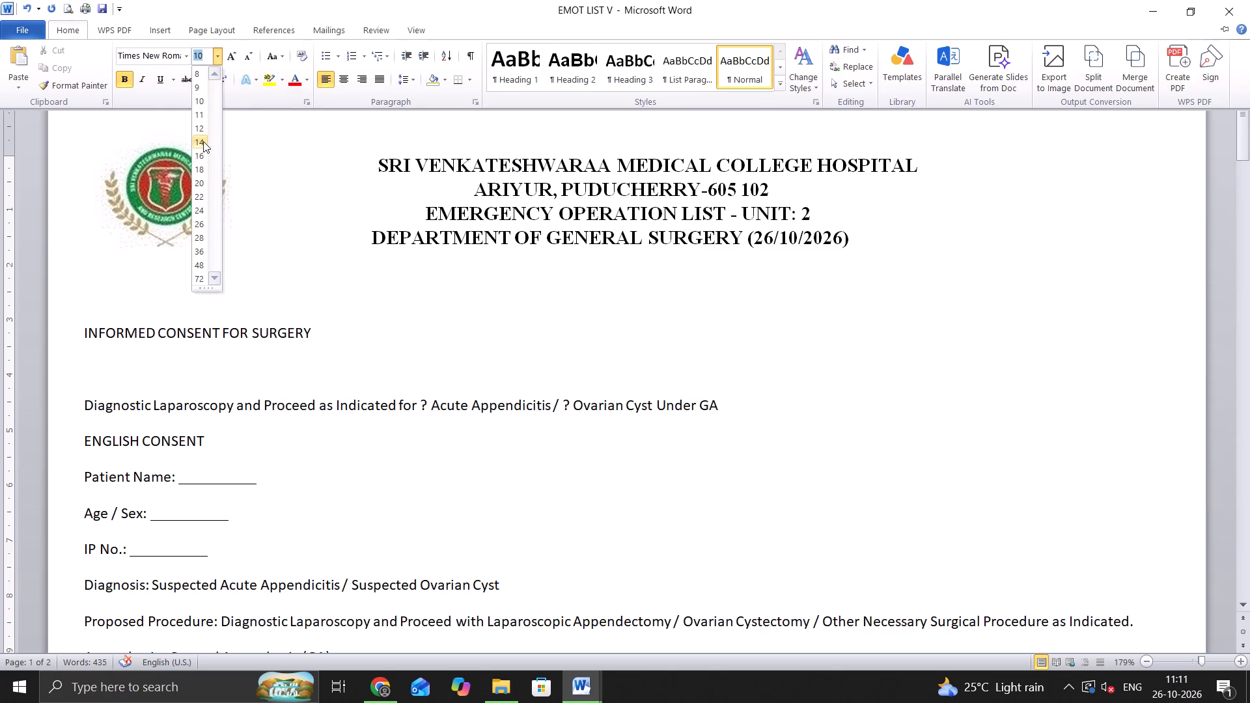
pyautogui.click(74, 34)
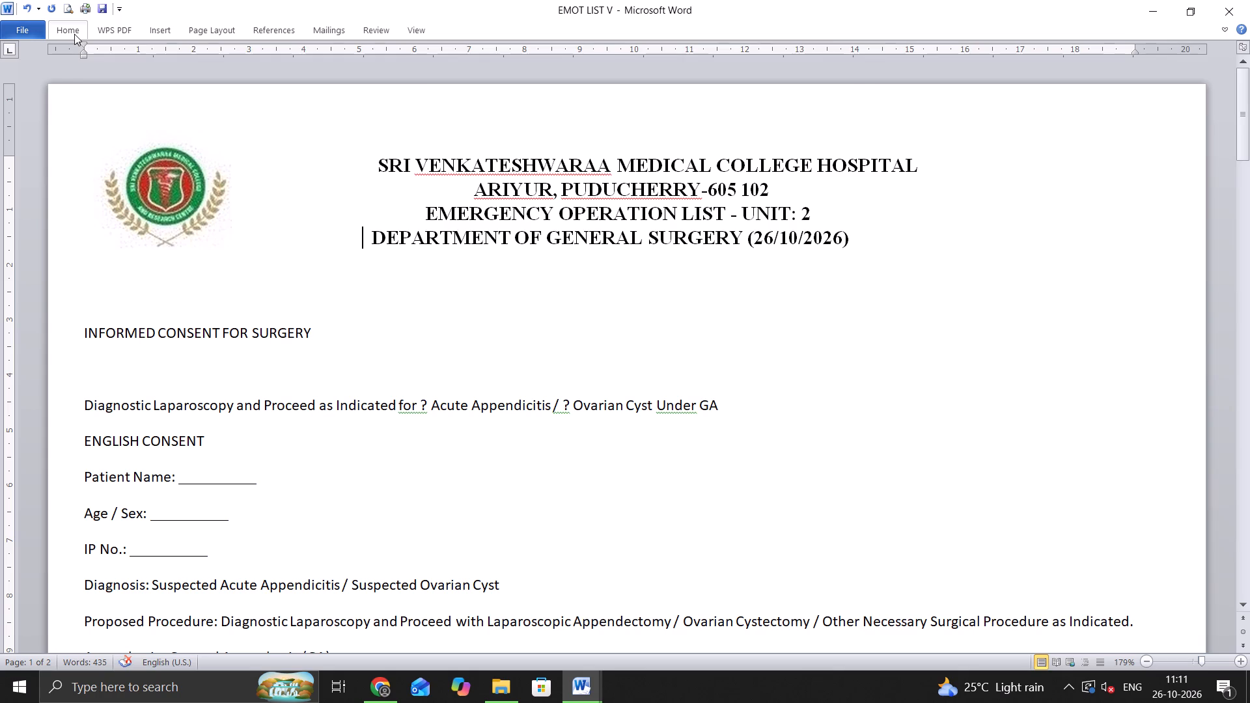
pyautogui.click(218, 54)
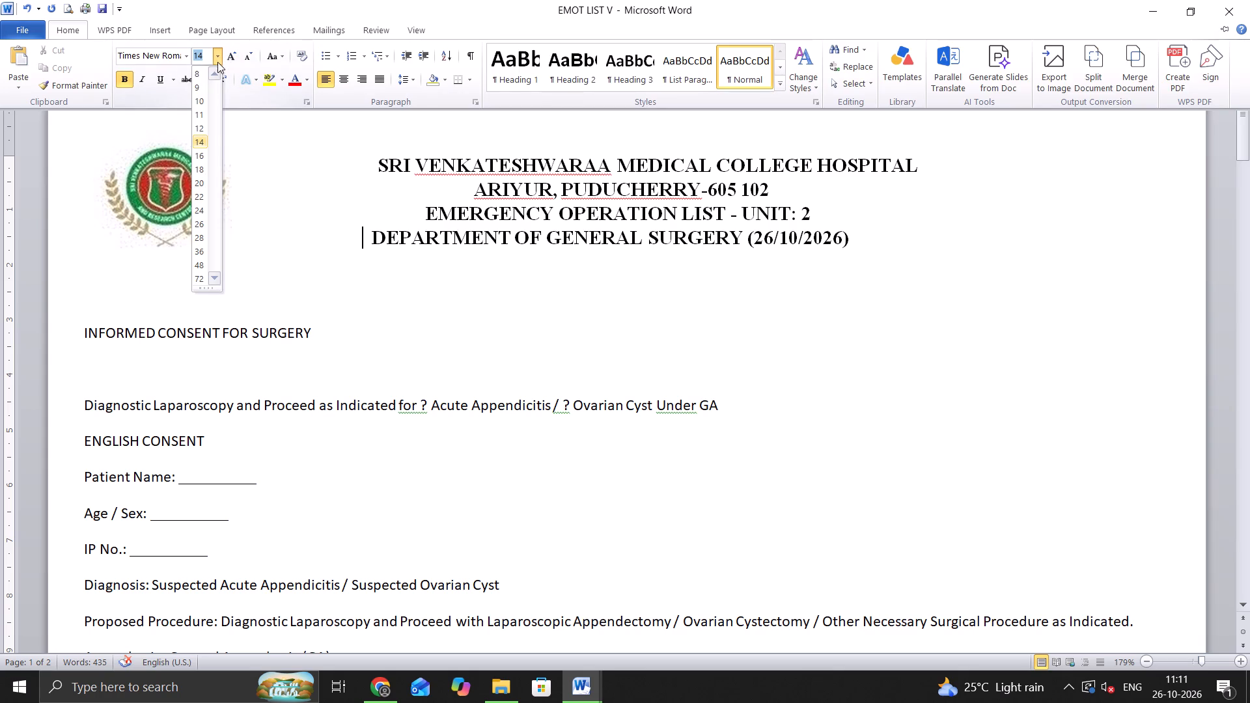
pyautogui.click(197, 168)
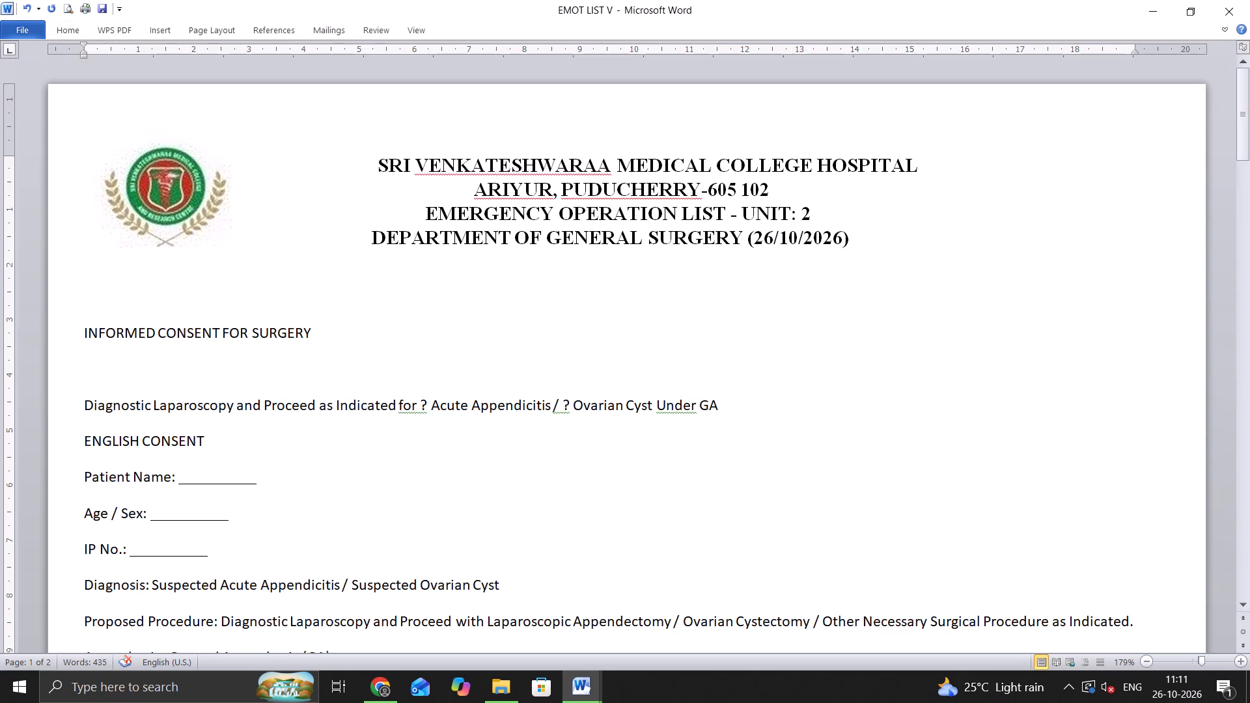
# Print another single copy of page 1 on the HP LaserJet 1020.
pyautogui.hotkey('ctrl', 'p')
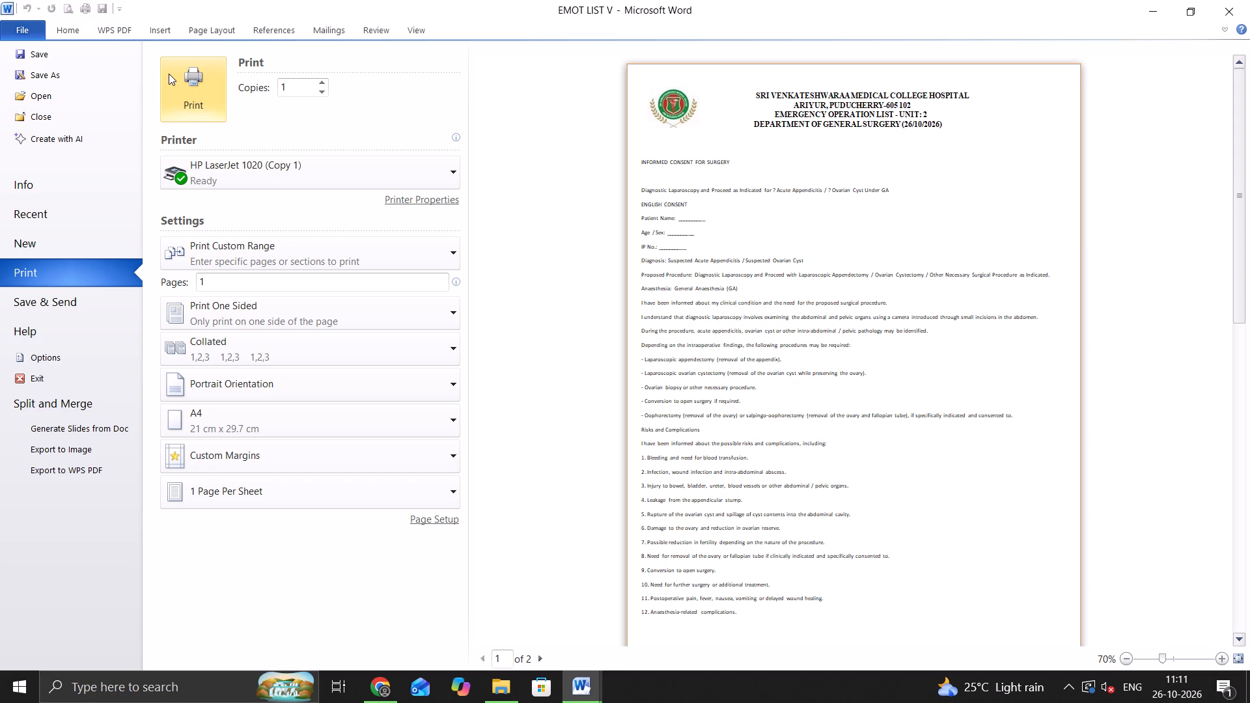
pyautogui.click(176, 93)
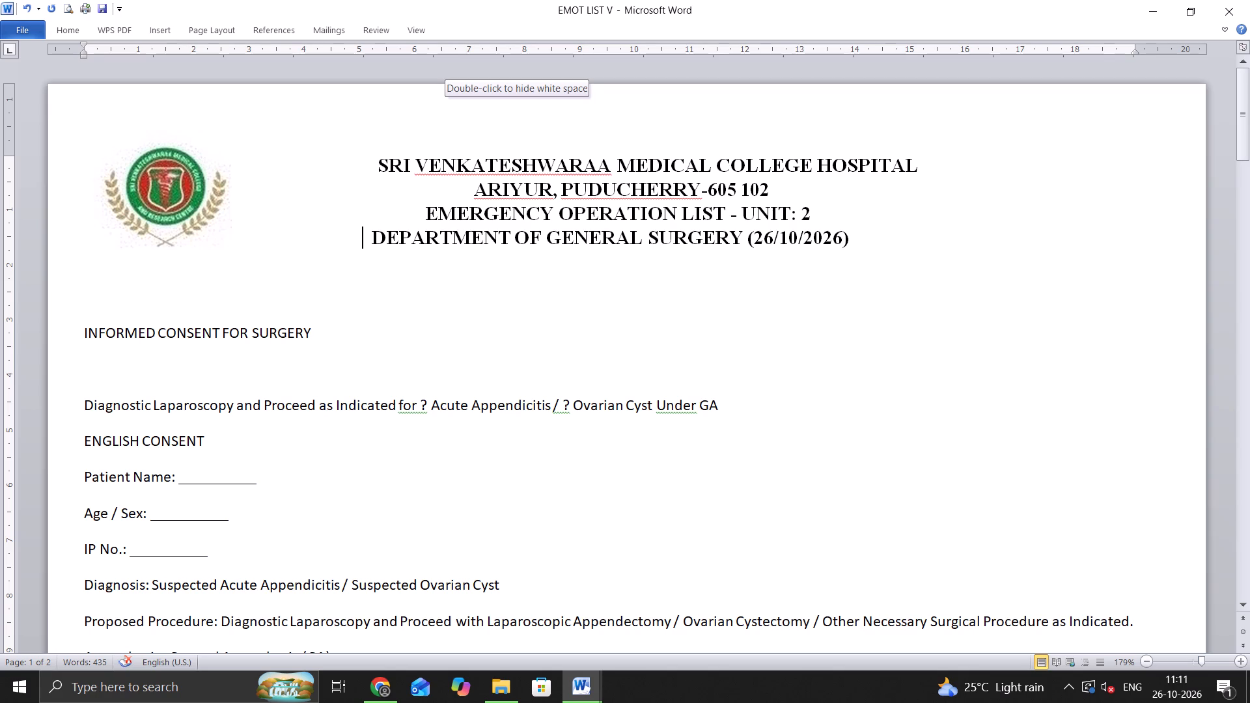
# Set the print range to page 2 and print one copy of it on the HP LaserJet 1020.
pyautogui.hotkey('ctrl', 'p')
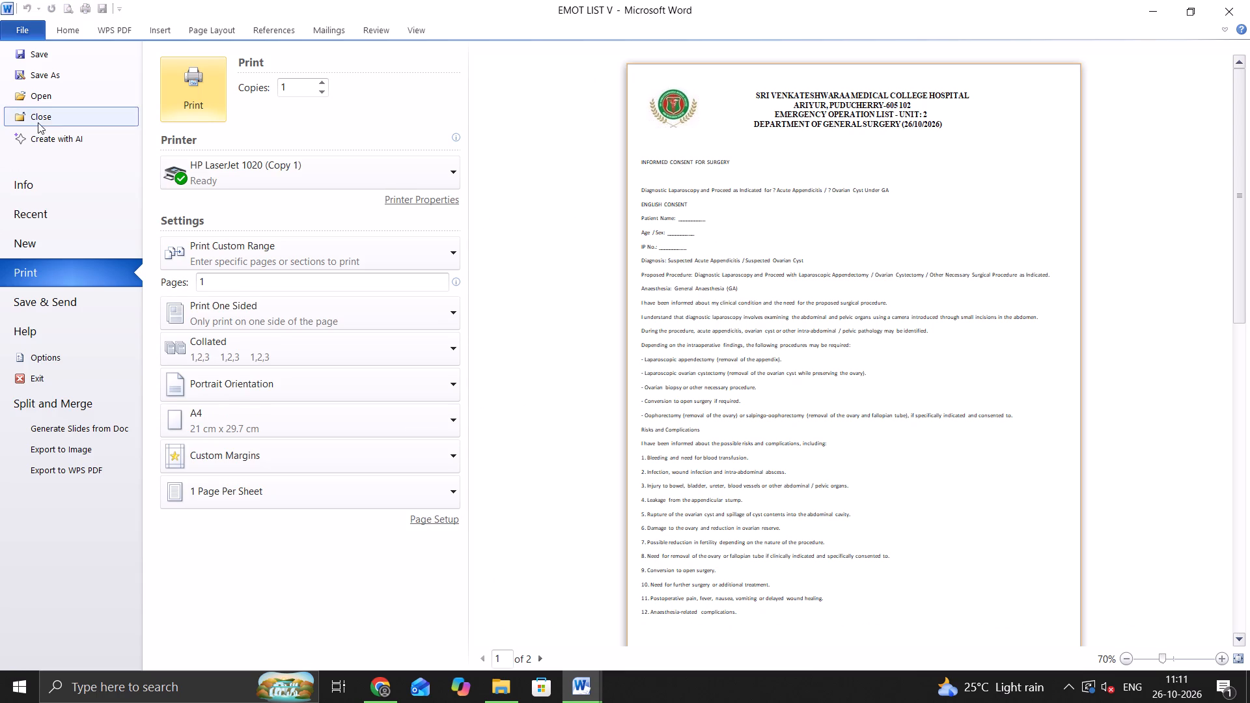
pyautogui.click(237, 288)
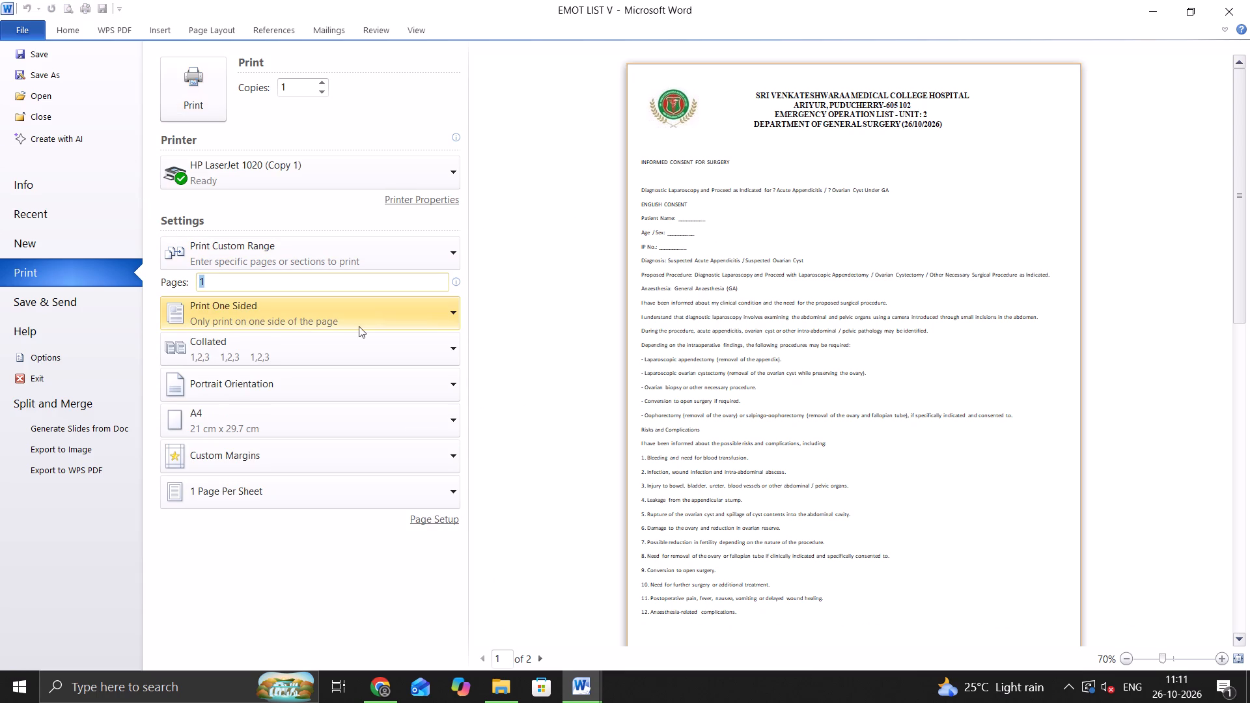
pyautogui.press('BackSpace')
pyautogui.write('25')
pyautogui.press('BackSpace')
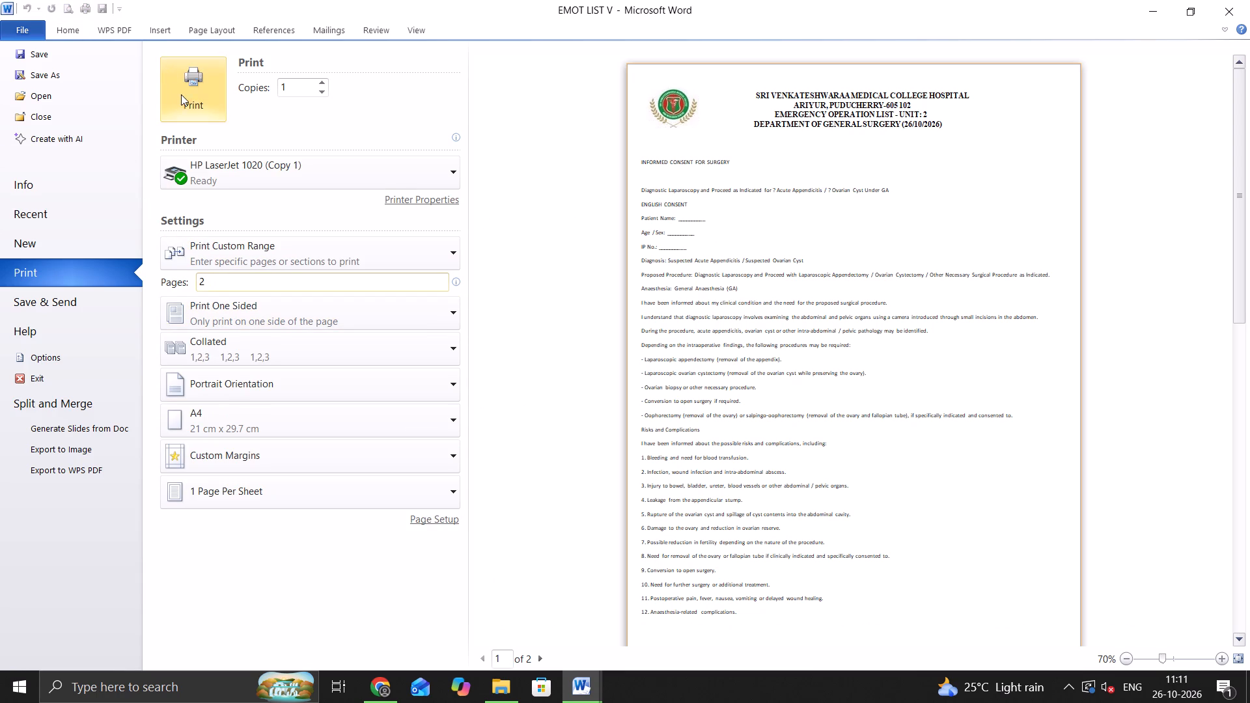
pyautogui.click(181, 94)
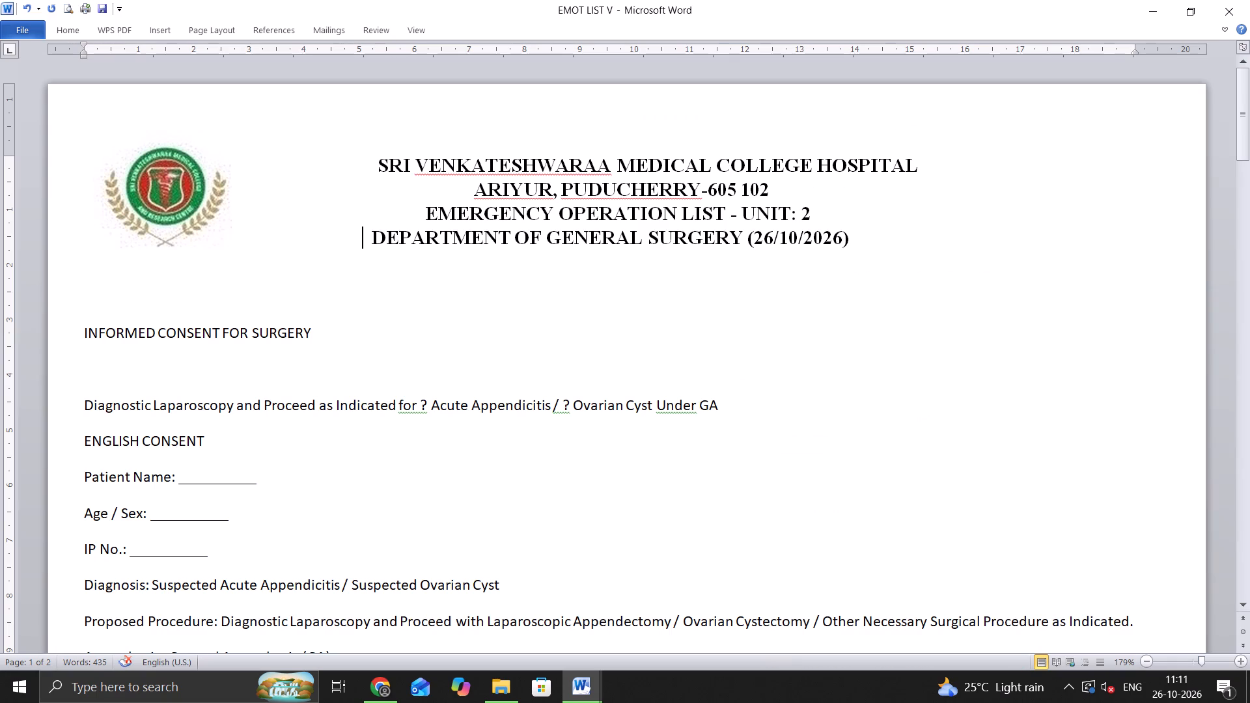
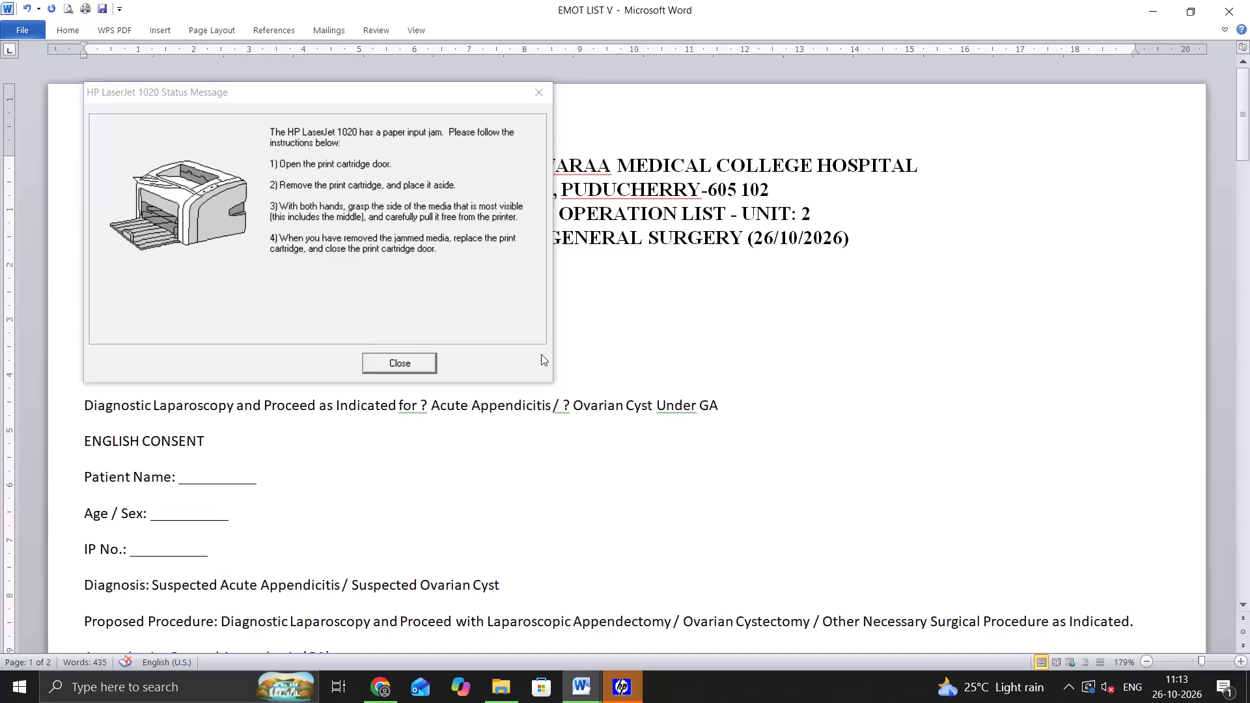
# Close the HP LaserJet 1020 status message about the paper input jam.
pyautogui.click(410, 357)
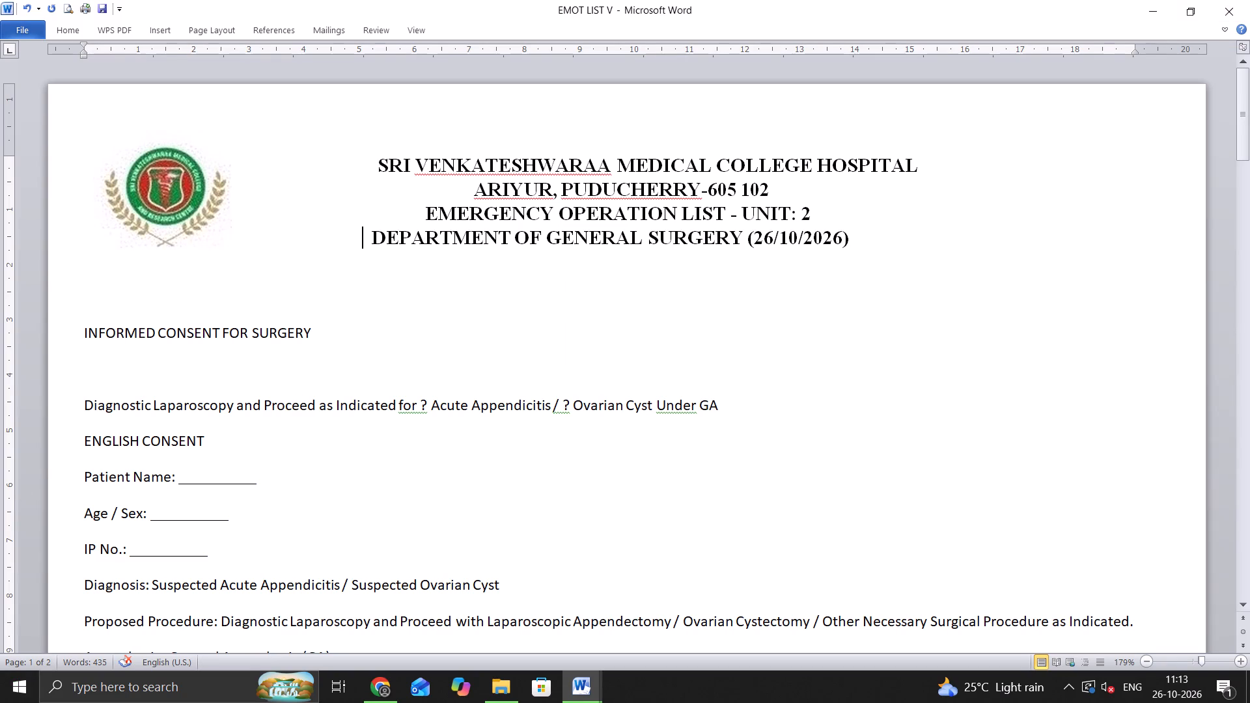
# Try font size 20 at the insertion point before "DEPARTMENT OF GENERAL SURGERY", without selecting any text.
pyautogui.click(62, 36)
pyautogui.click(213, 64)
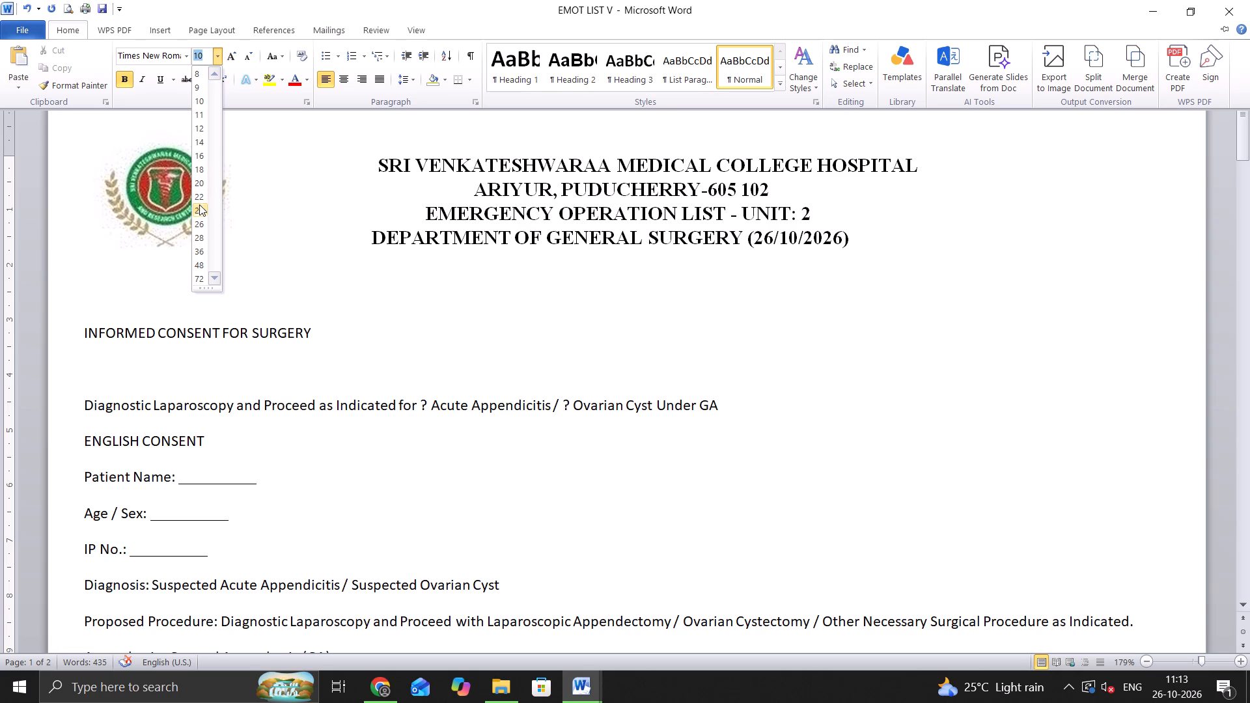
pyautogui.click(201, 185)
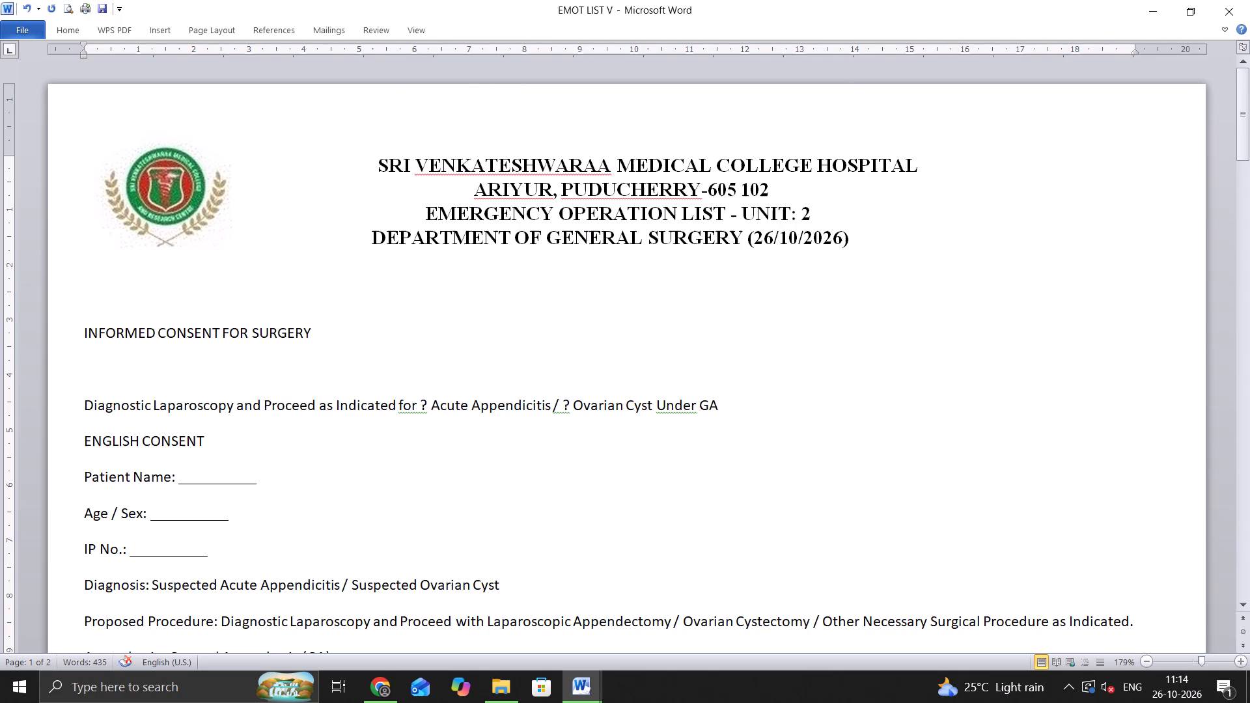
# Print another single copy of page 2 of the consent form on the HP LaserJet 1020.
pyautogui.hotkey('ctrl', 'p')
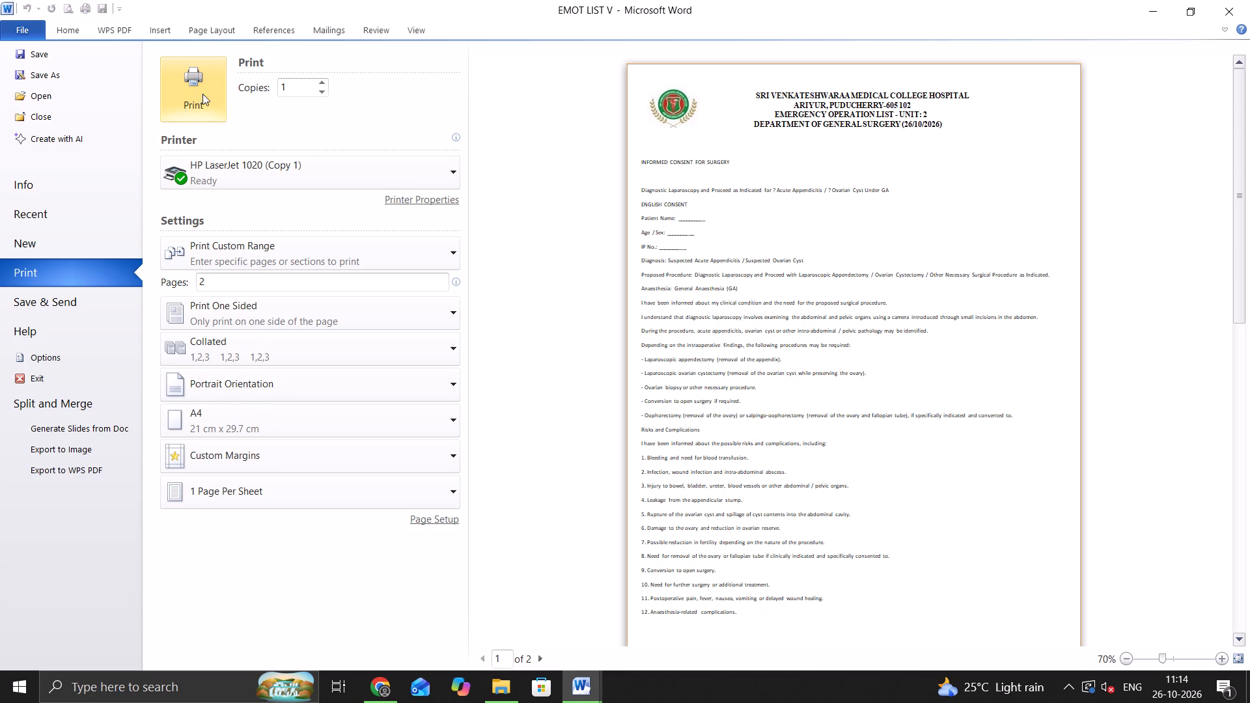
pyautogui.click(184, 71)
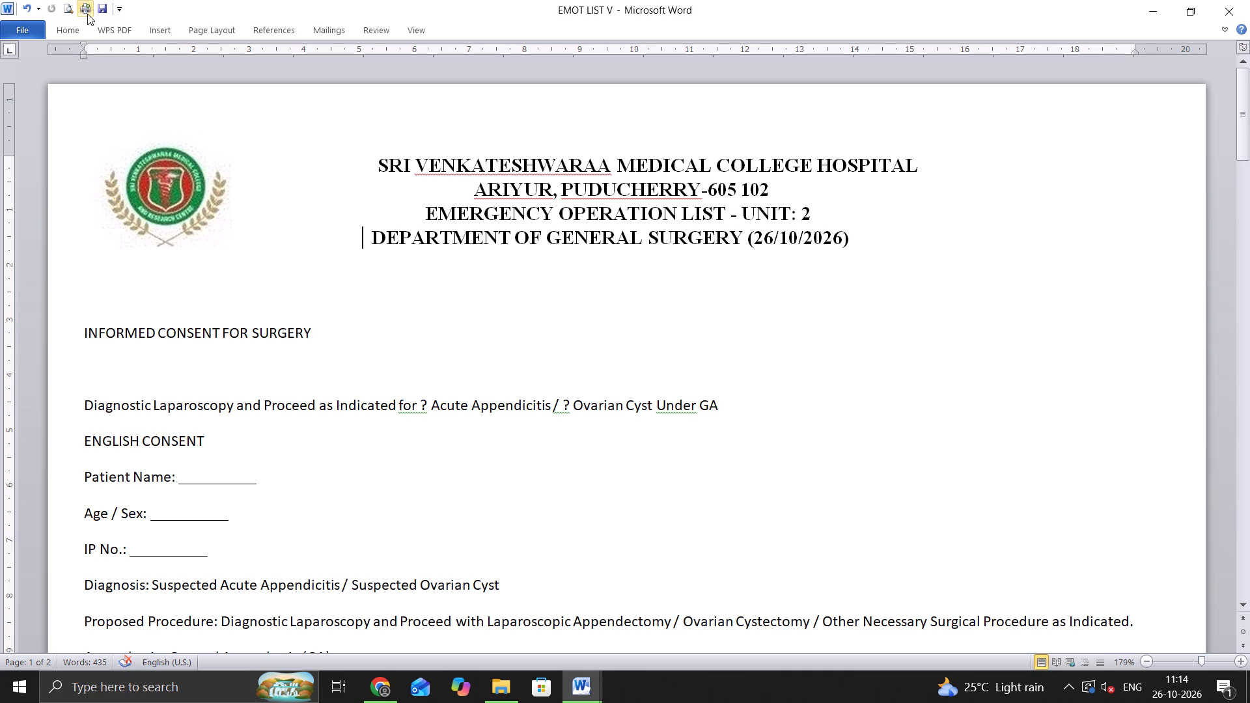
# Set font size 24 at the insertion point before "DEPARTMENT OF GENERAL SURGERY", without selecting any text.
pyautogui.click(77, 31)
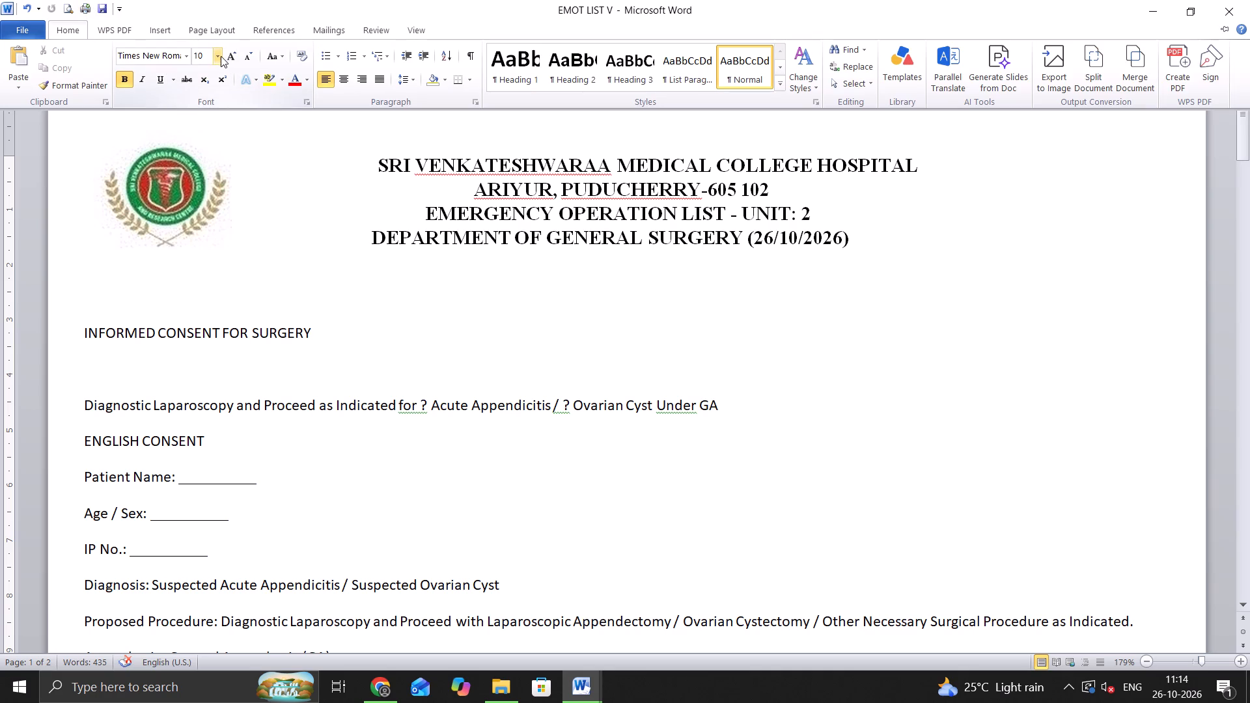
pyautogui.click(221, 56)
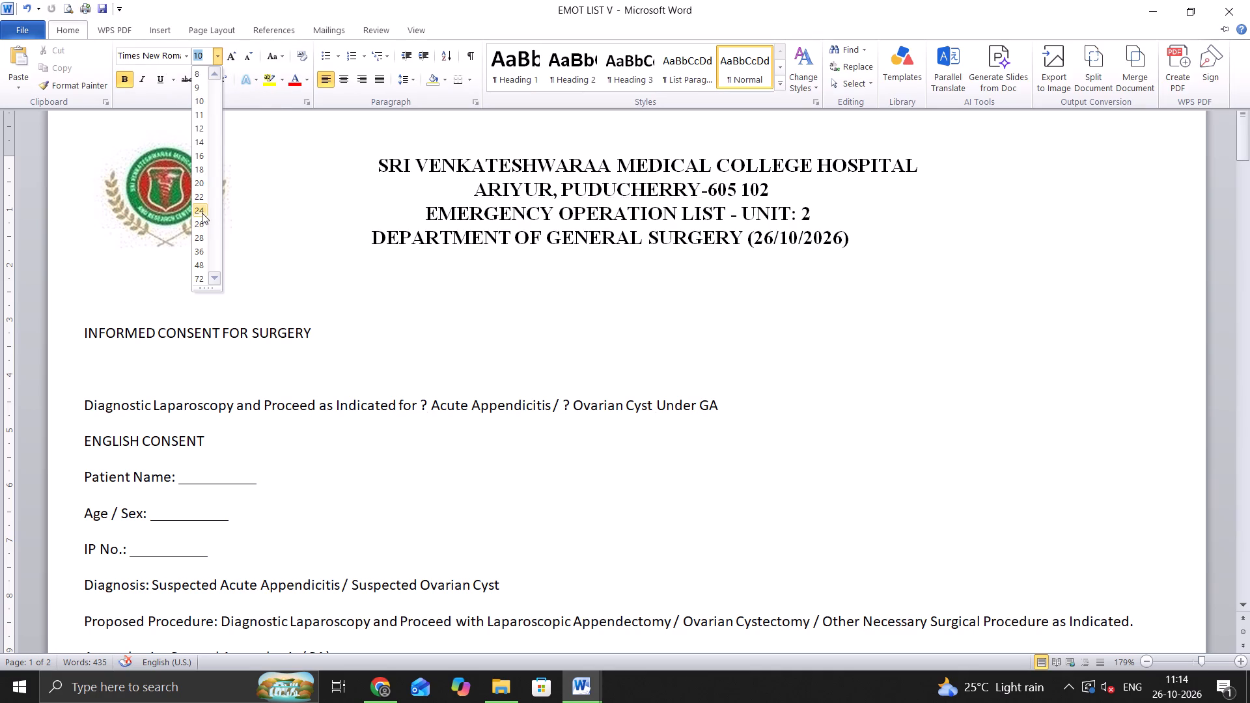
pyautogui.click(202, 213)
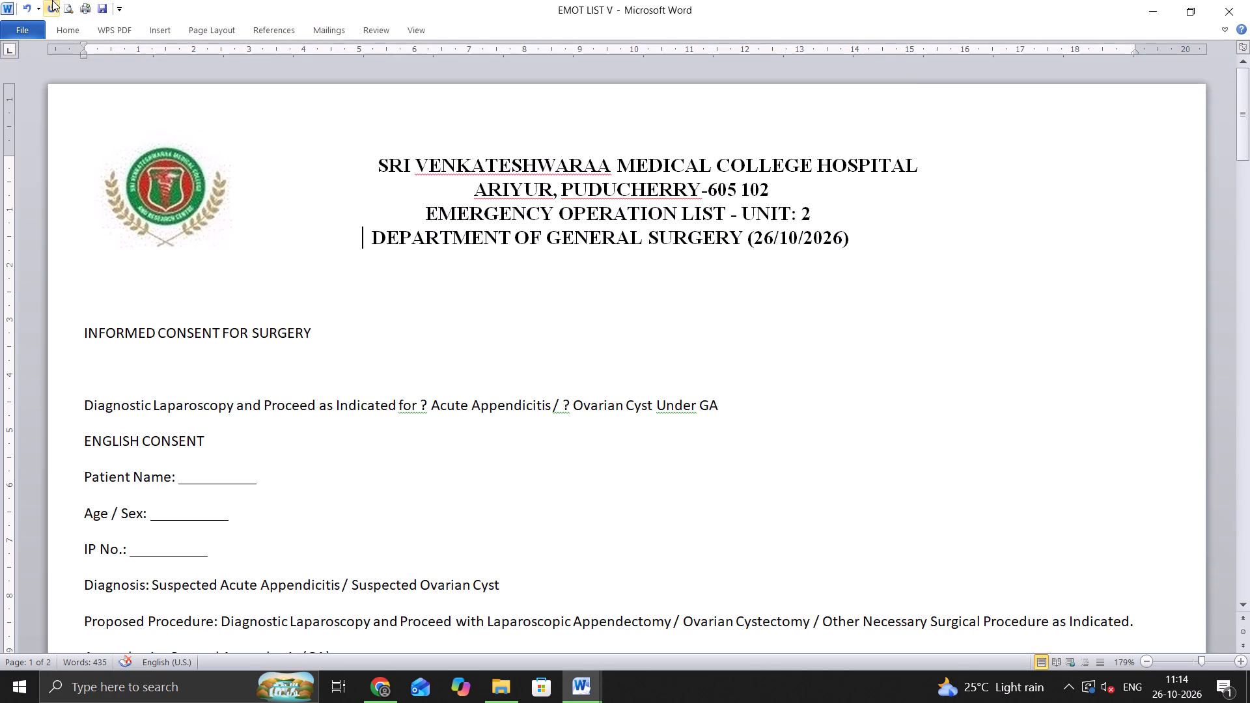
# Save the consent form document.
pyautogui.click(104, 12)
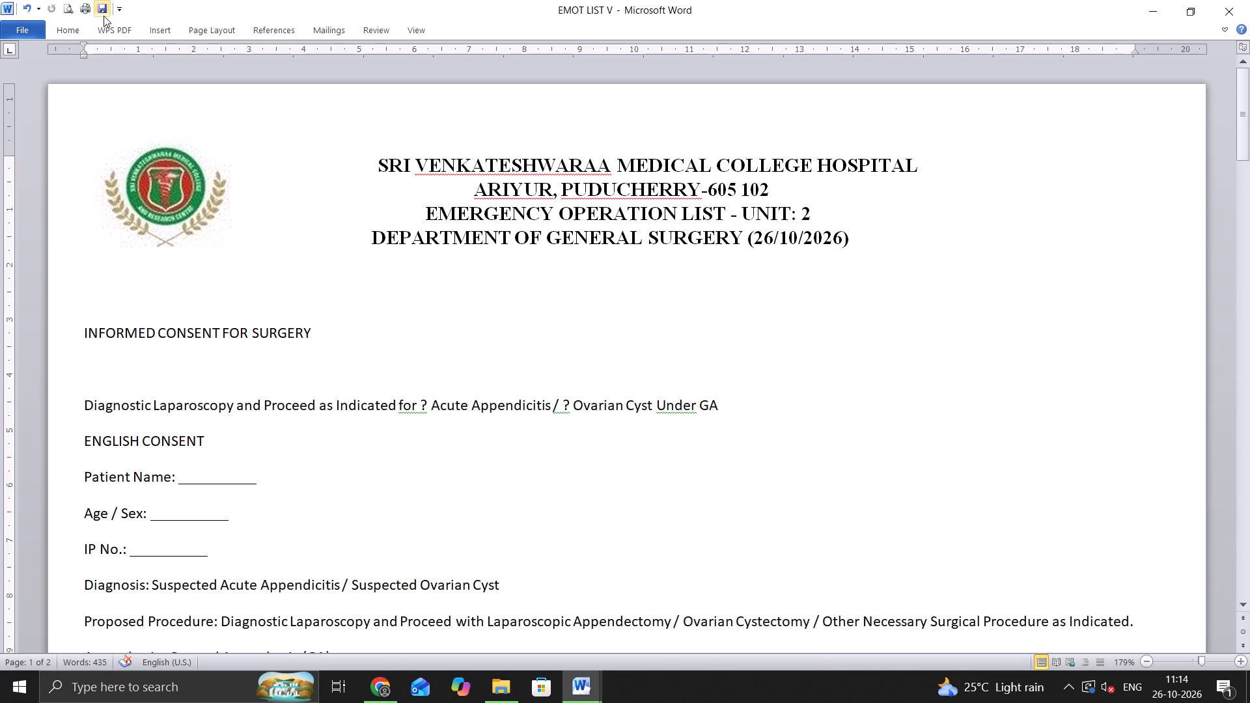
pyautogui.click(99, 7)
# Dismiss the chat notification, set the print range to page 1 and print one copy of it on the HP LaserJet 1020.
pyautogui.click(76, 33)
pyautogui.hotkey('ctrl', 'p')
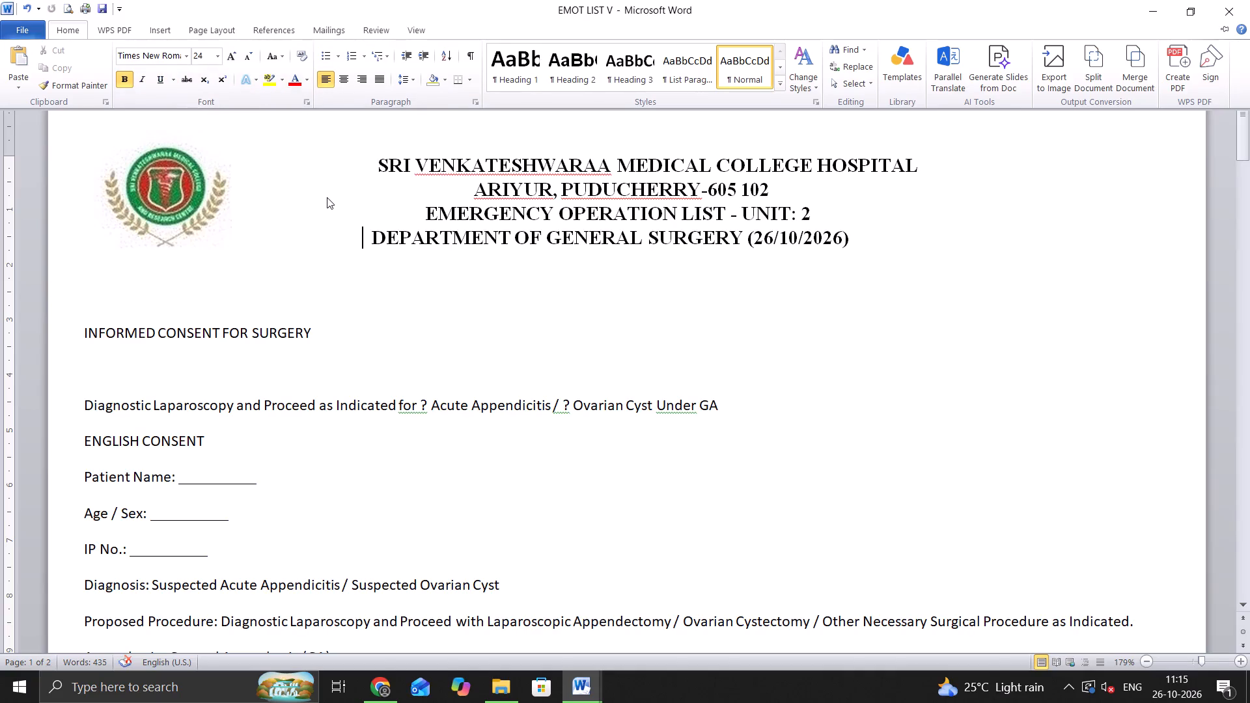
pyautogui.hotkey('ctrl', 'p')
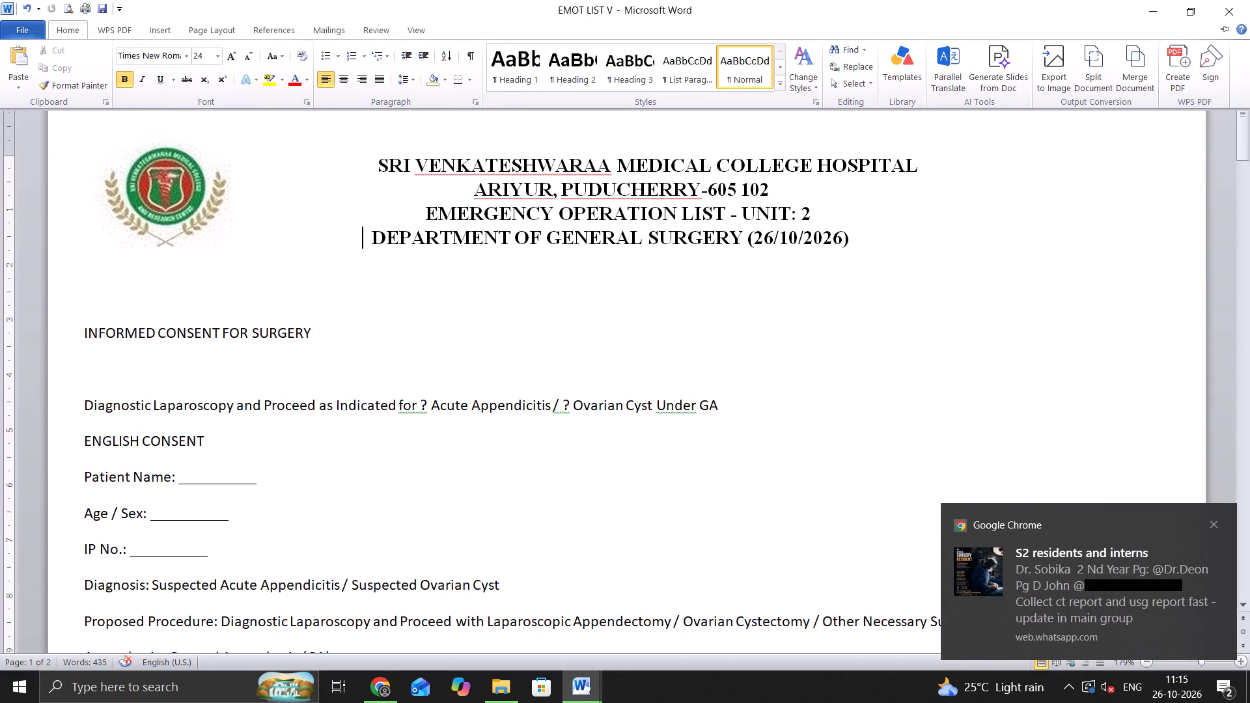
pyautogui.click(1214, 518)
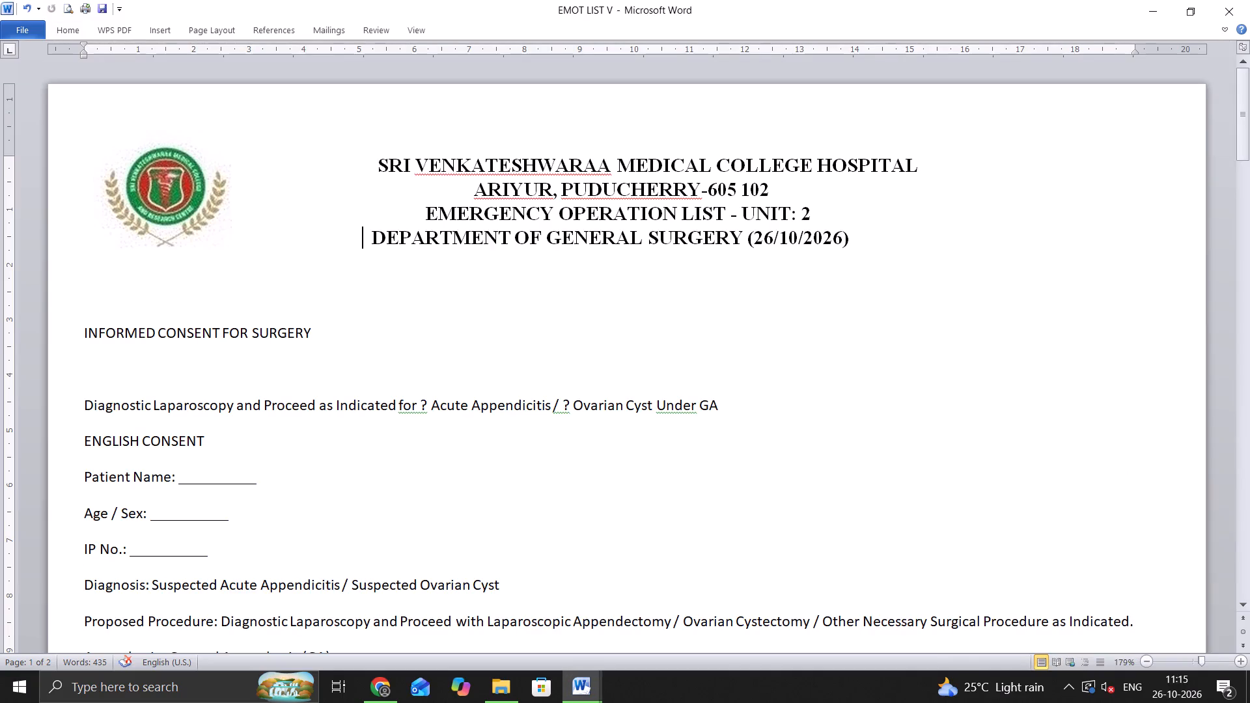
pyautogui.hotkey('ctrl', 'p')
pyautogui.hotkey('ctrl', 'p')
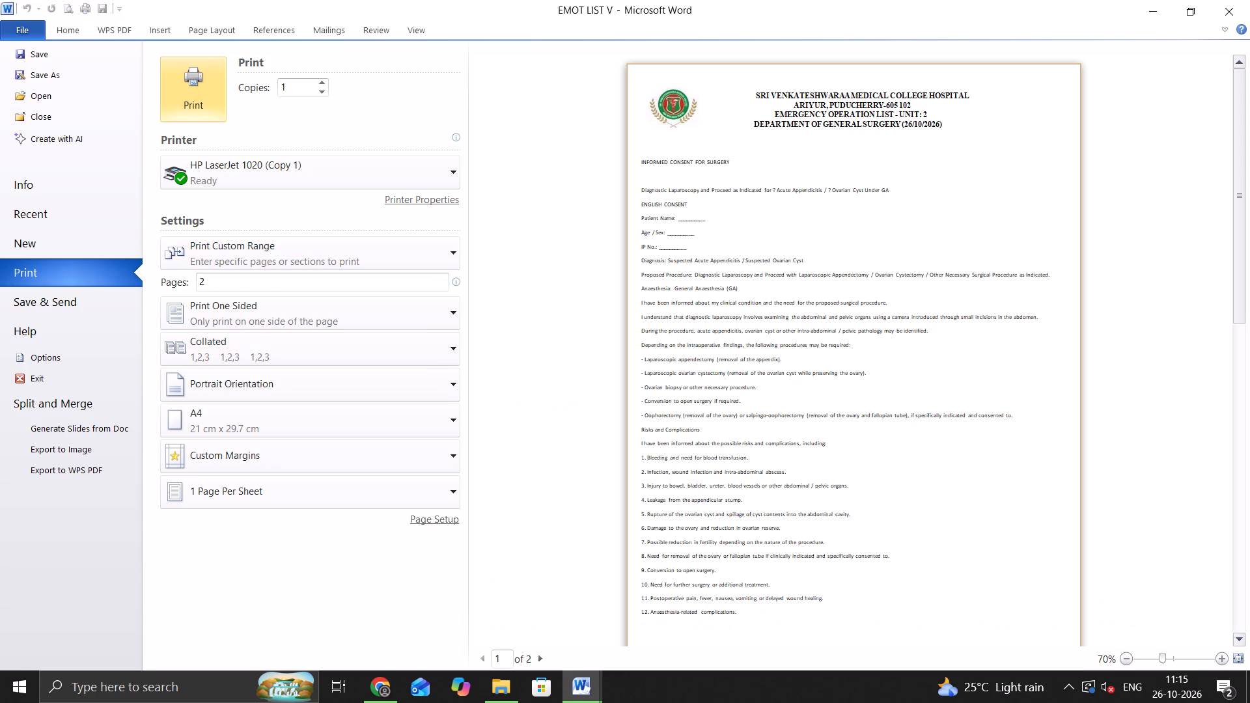
pyautogui.click(370, 281)
pyautogui.press('BackSpace')
pyautogui.press('1')
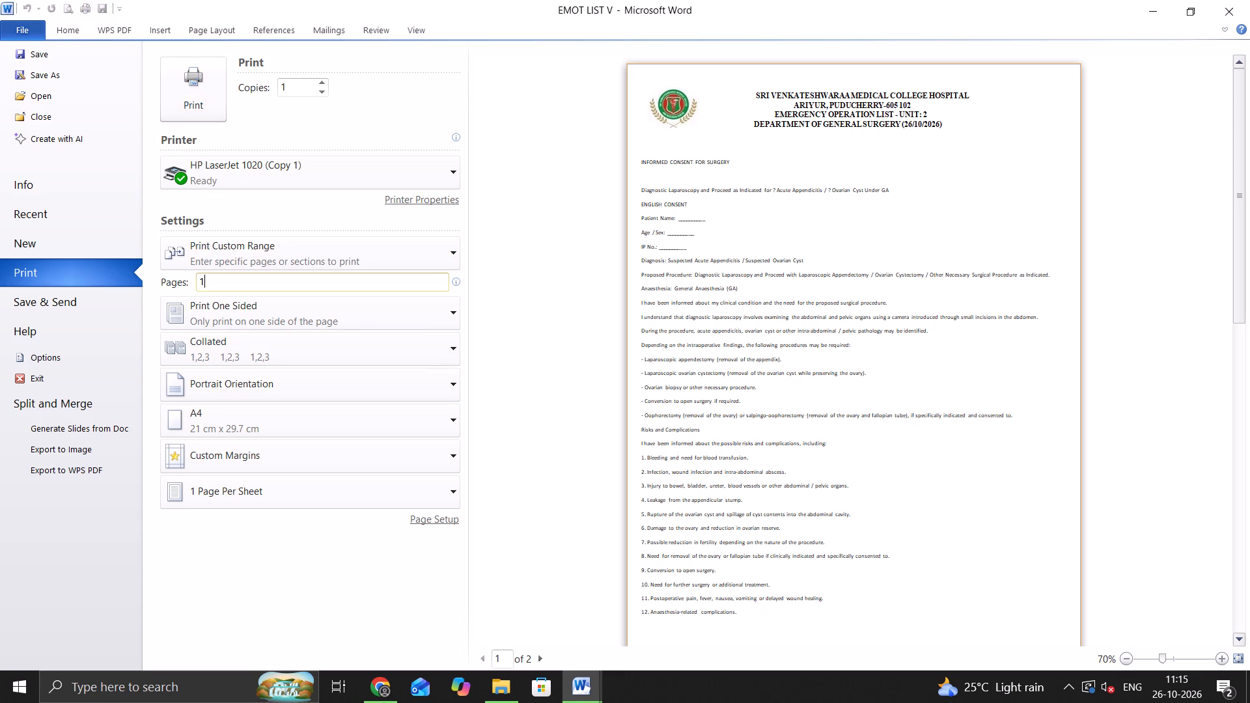
pyautogui.click(219, 103)
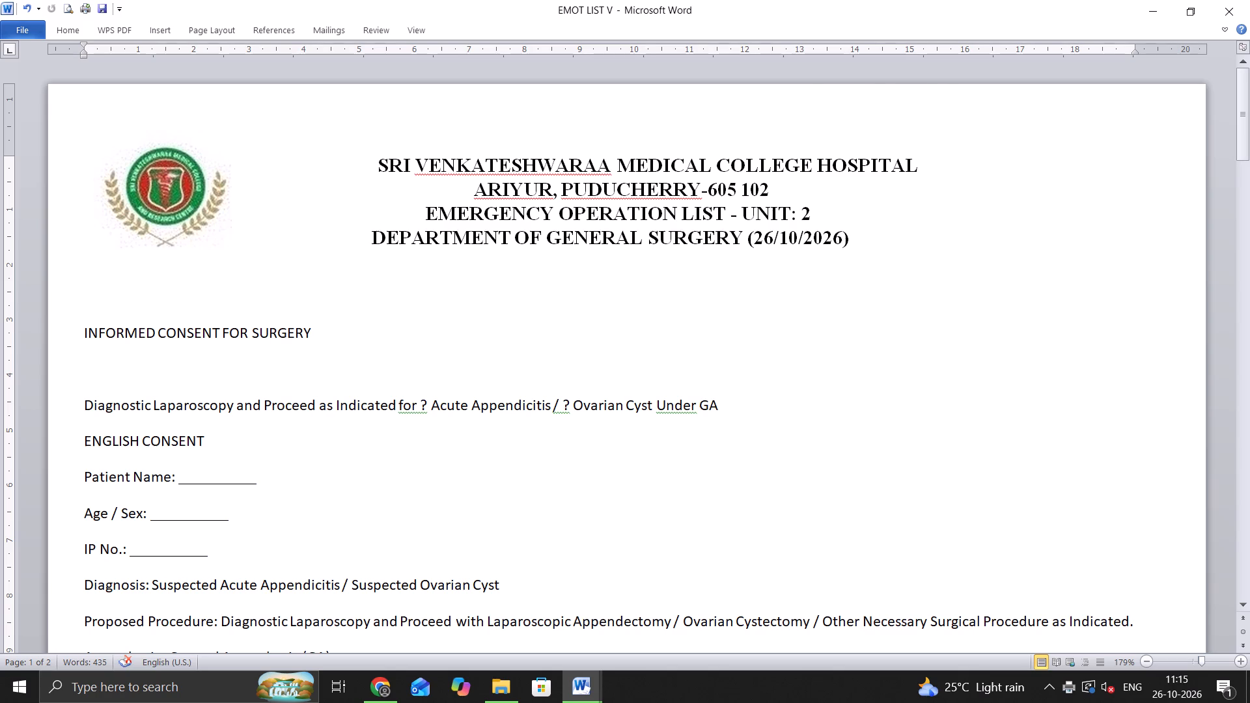
# Change the print range to page 2 and print one copy of it on the HP LaserJet 1020.
pyautogui.hotkey('ctrl', 'p')
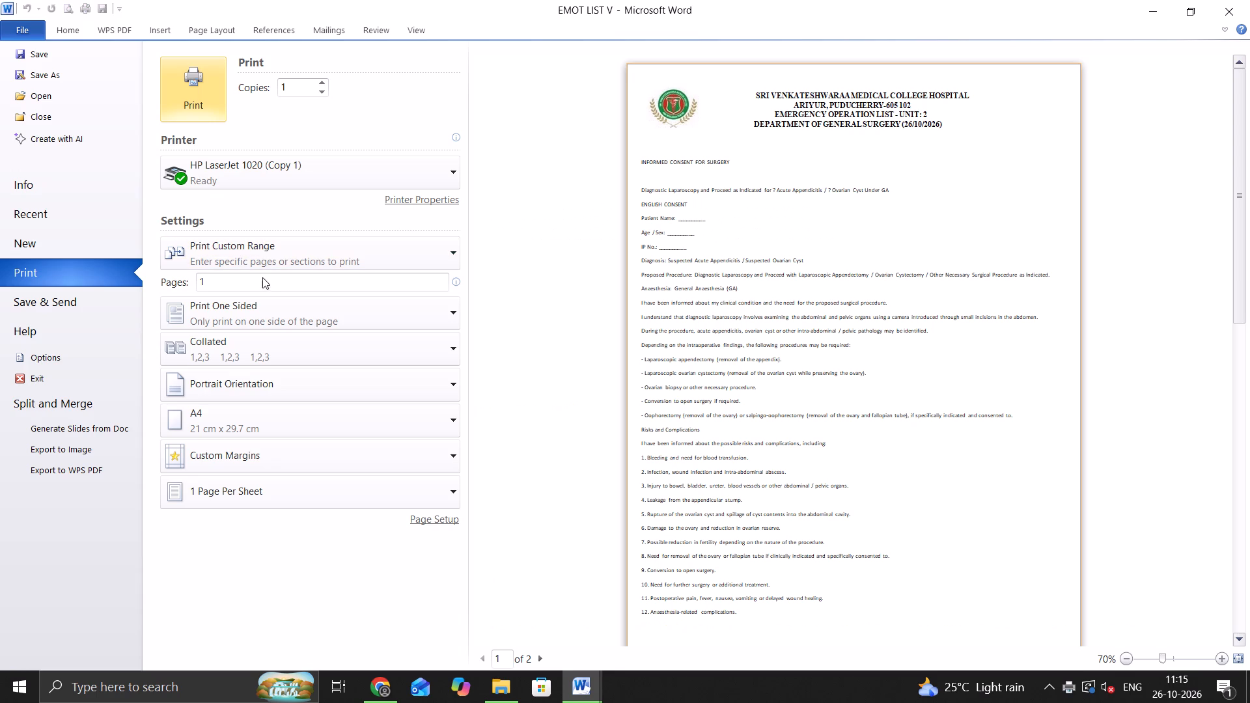
pyautogui.click(263, 281)
pyautogui.press('BackSpace')
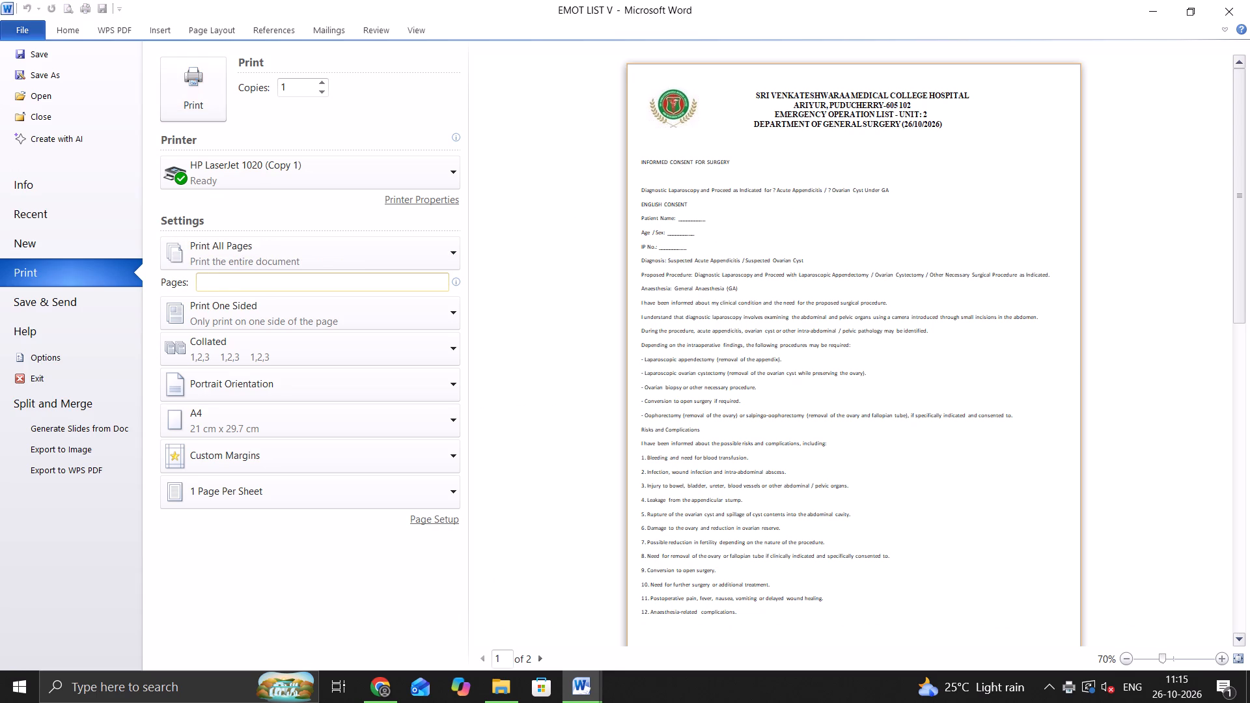
pyautogui.press('2')
pyautogui.click(187, 120)
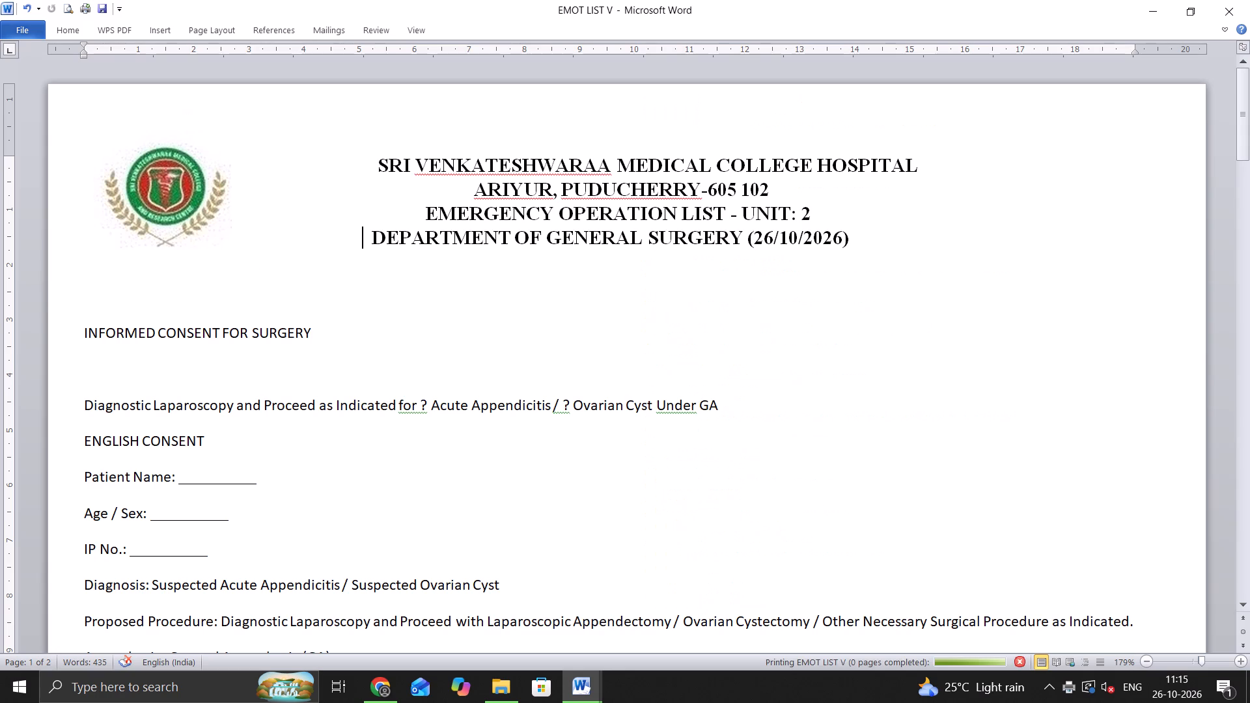
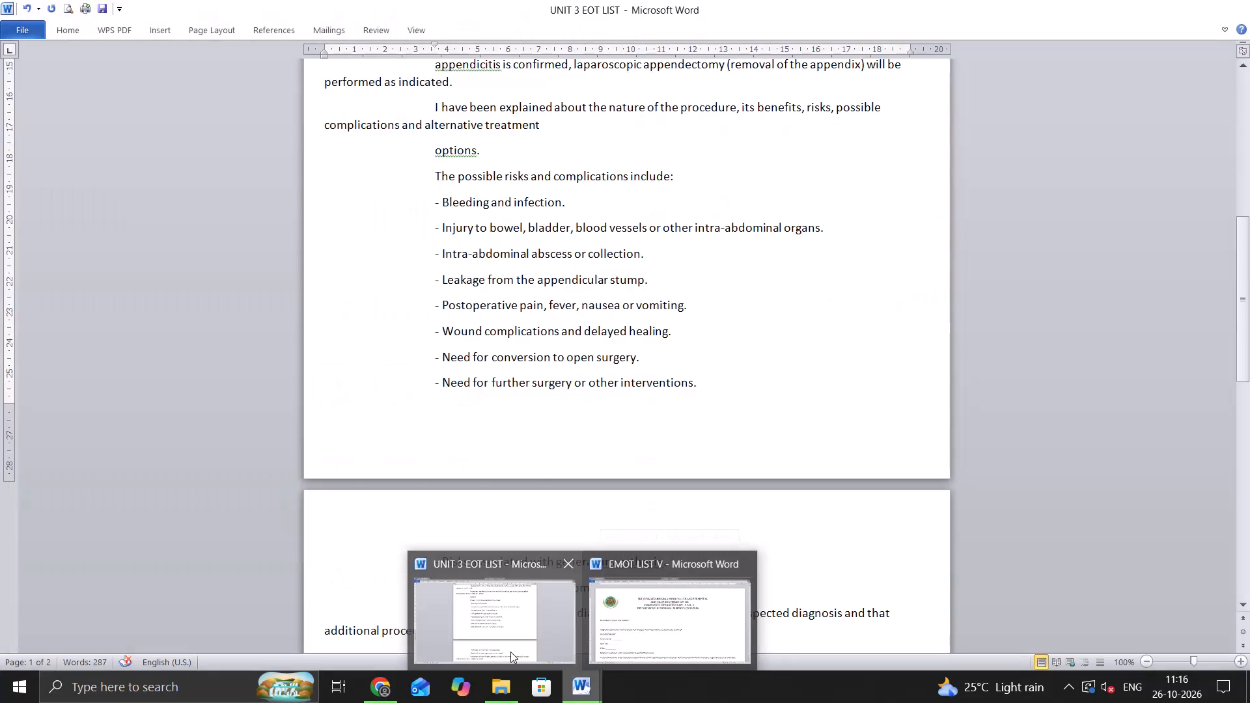
# In the EMOT LIST V document, select the consent text from "INFORMED CONSENT FOR SURGERY" through the end.
pyautogui.click(660, 632)
pyautogui.scroll(-2, 285, 356)
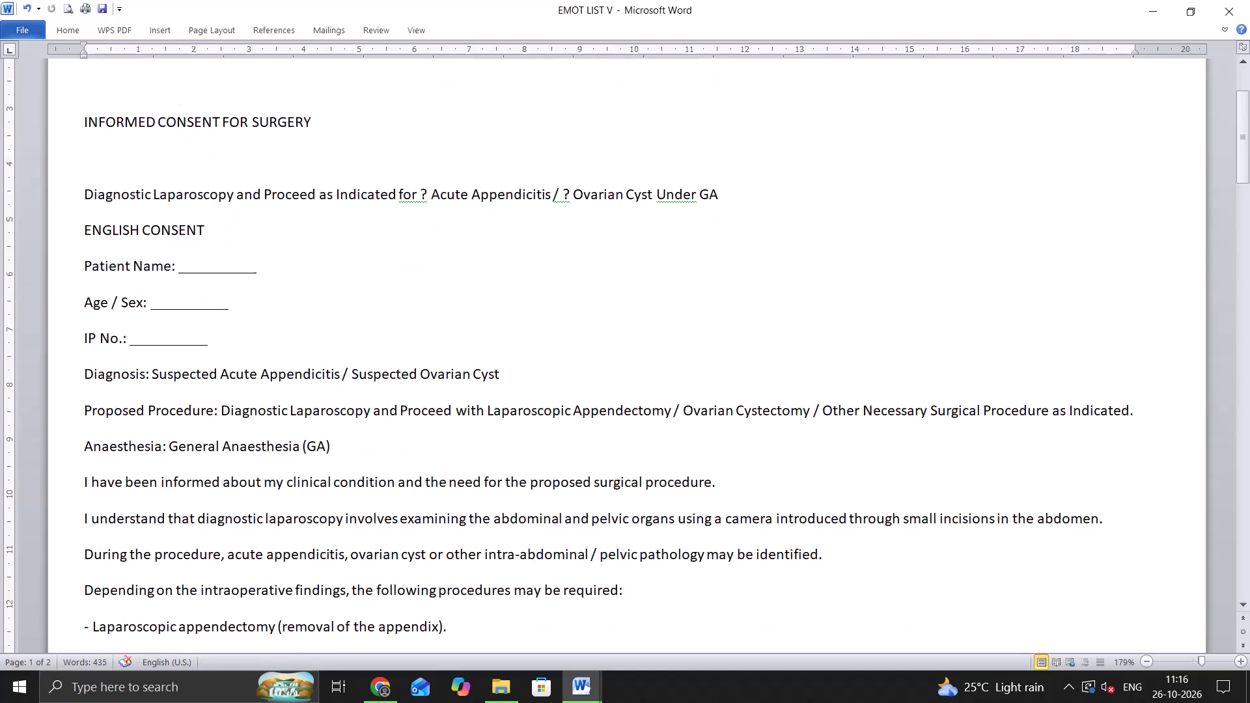
pyautogui.scroll(-1, 285, 356)
pyautogui.scroll(3, 286, 356)
pyautogui.moveTo(82, 325); pyautogui.dragTo(103, 337)
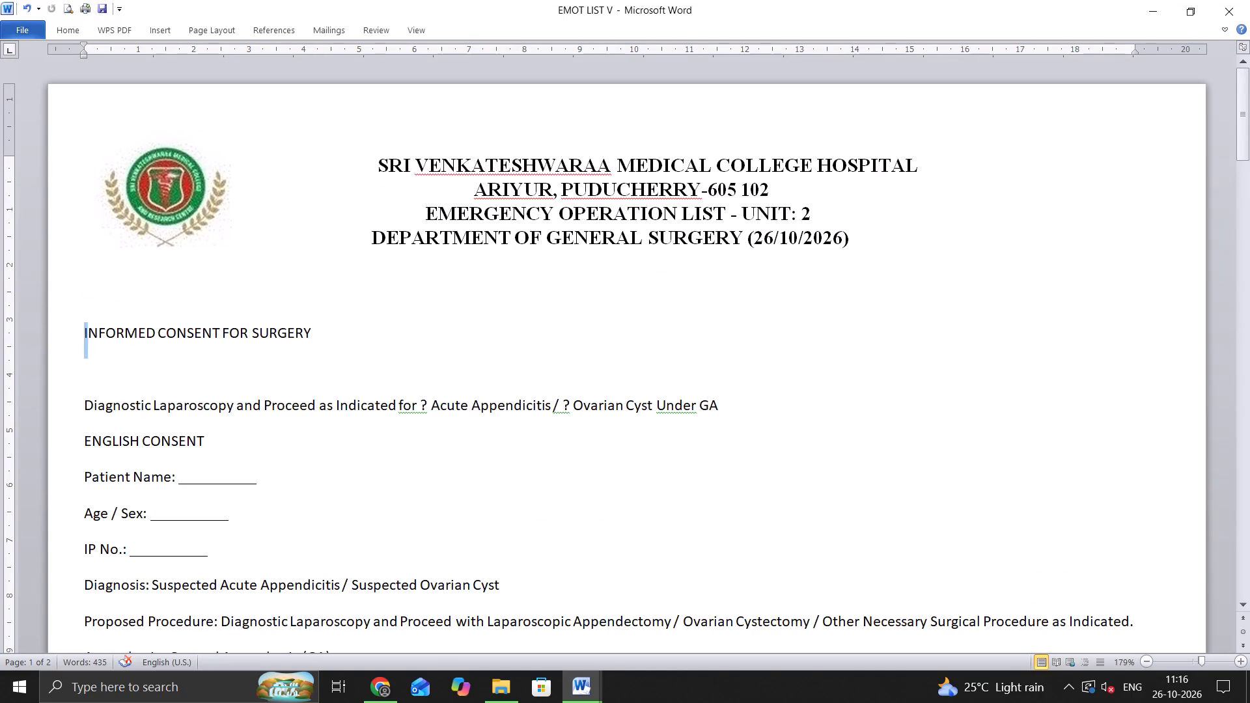
pyautogui.moveTo(103, 337); pyautogui.dragTo(1161, 702)
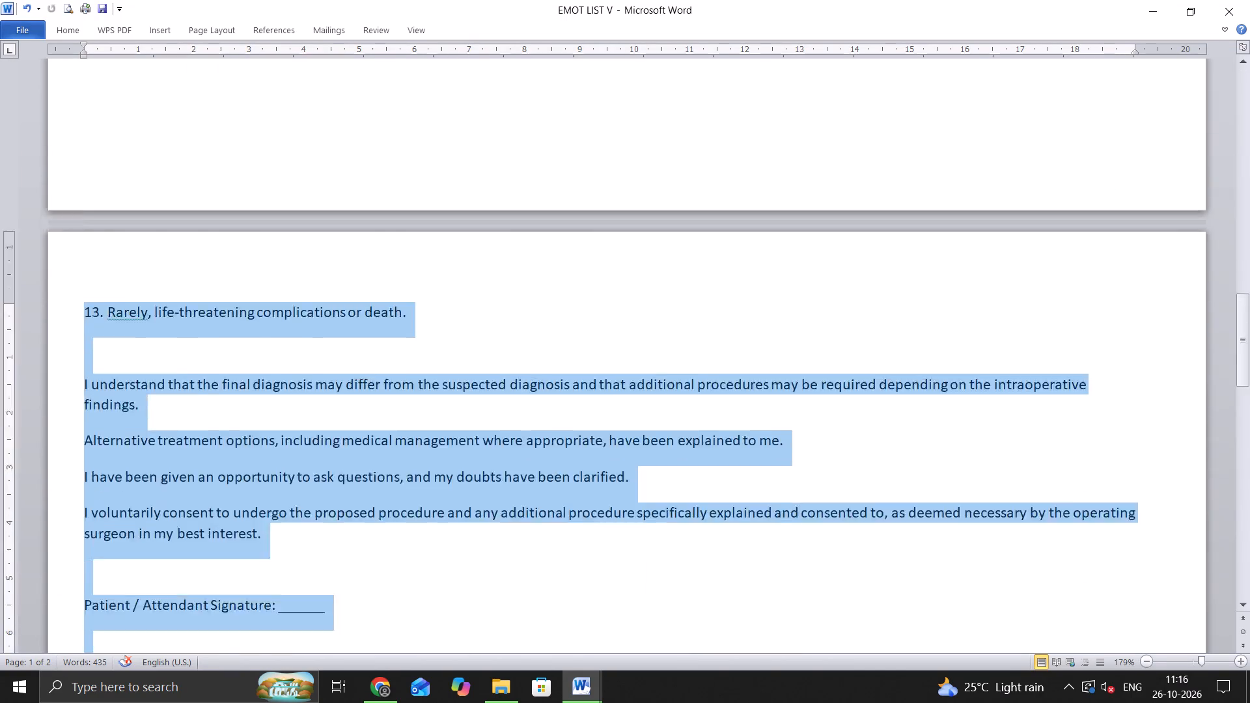
pyautogui.moveTo(1161, 702); pyautogui.dragTo(1038, 196)
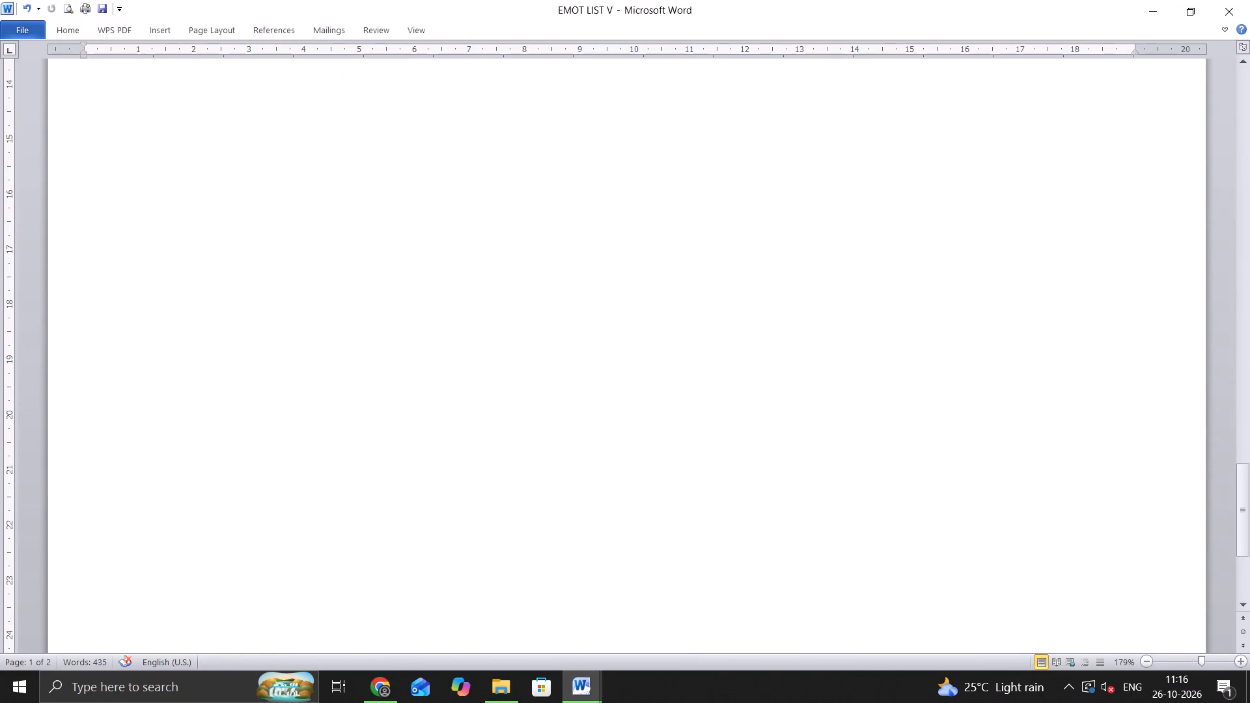
# In the UNIT 3 EOT LIST document, delete all body text below the letterhead, from "Diagnostic Laparoscopy ± Appendectomy" to the end.
pyautogui.click(577, 675)
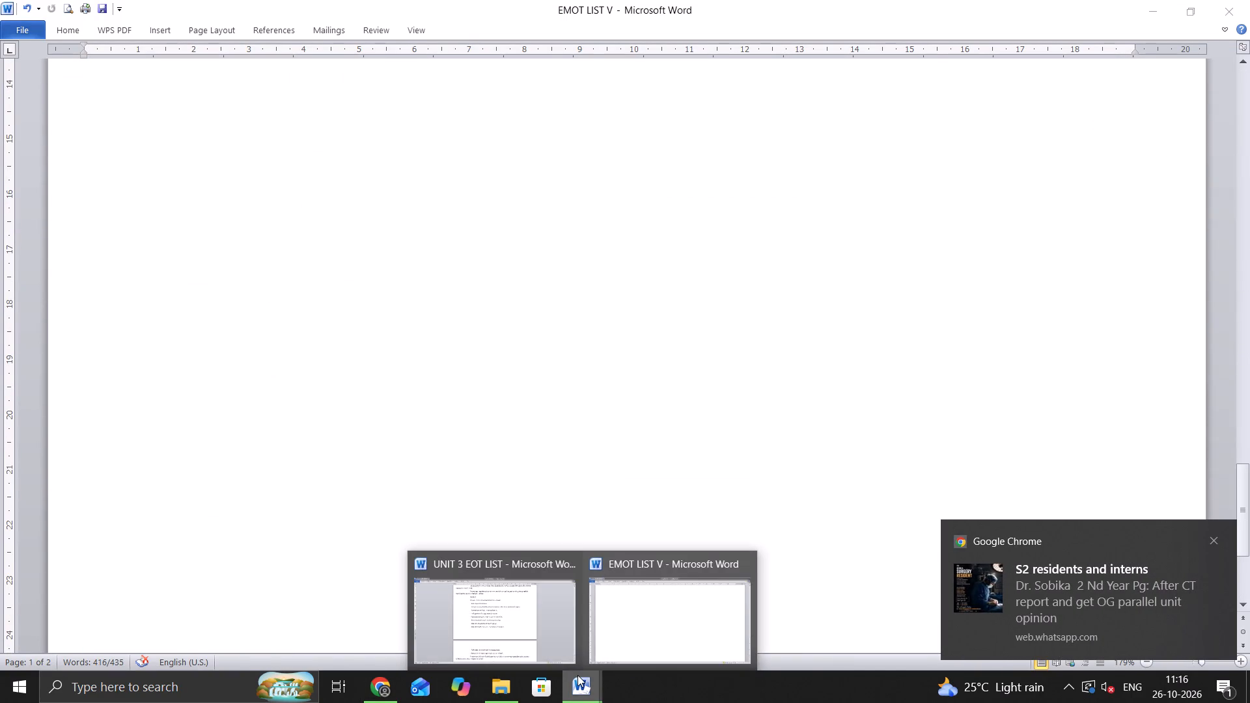
pyautogui.click(529, 639)
pyautogui.scroll(8, 499, 214)
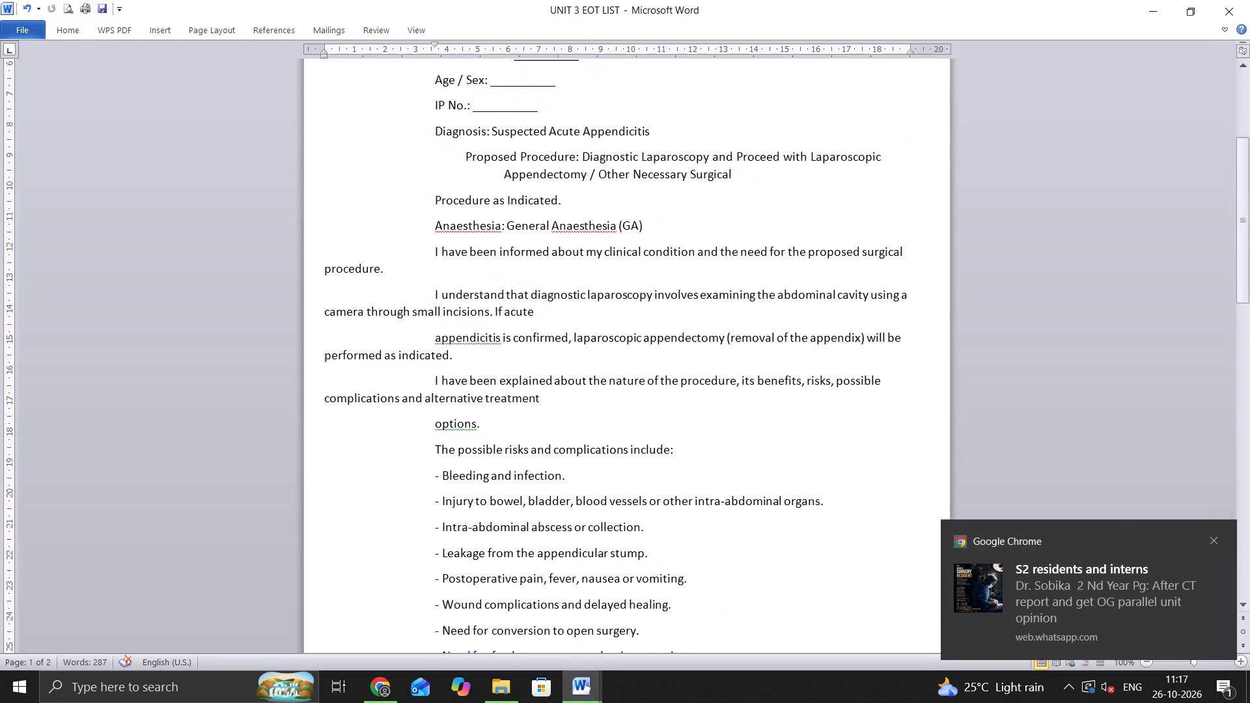
pyautogui.scroll(7, 499, 221)
pyautogui.moveTo(432, 241); pyautogui.dragTo(516, 449)
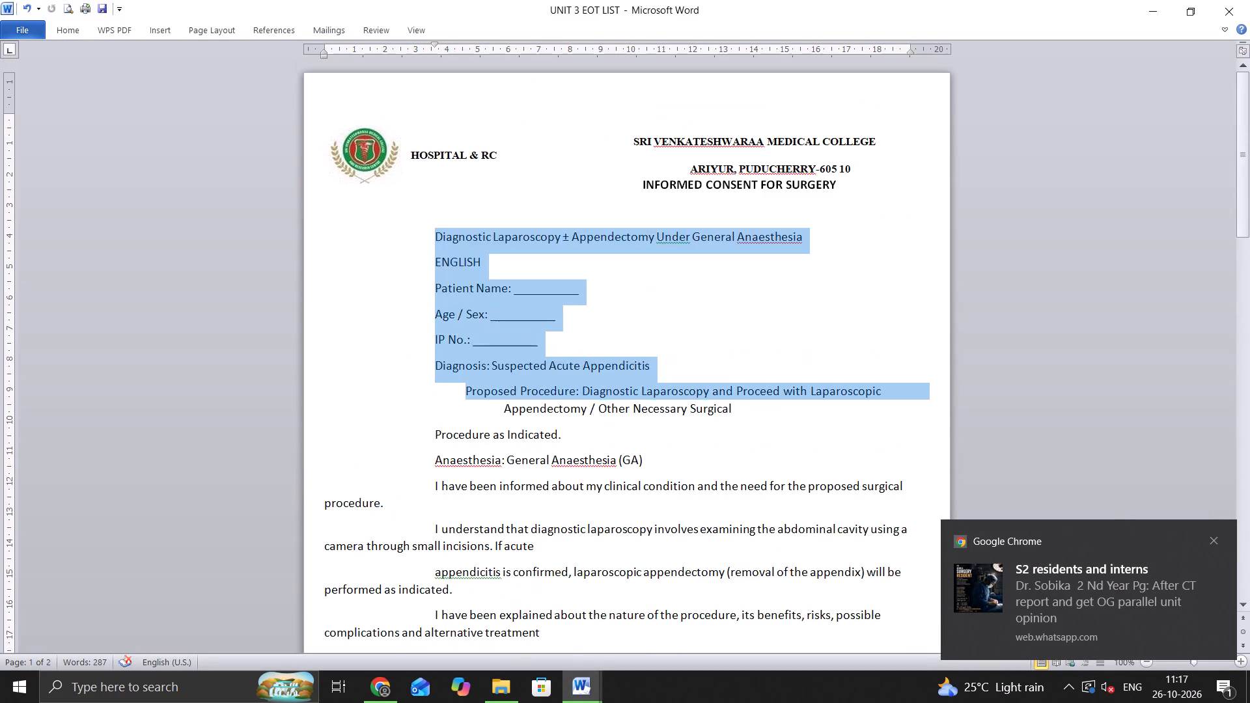
pyautogui.moveTo(516, 449); pyautogui.dragTo(806, 683)
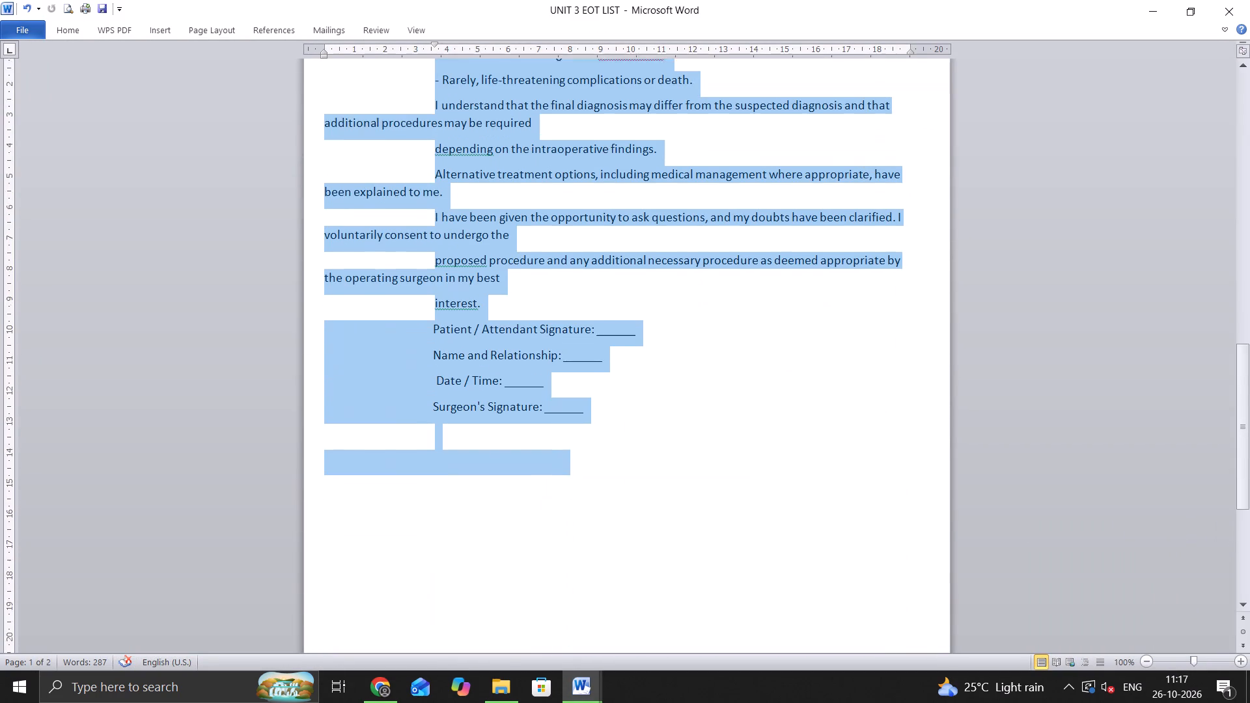
pyautogui.moveTo(806, 683); pyautogui.dragTo(829, 414)
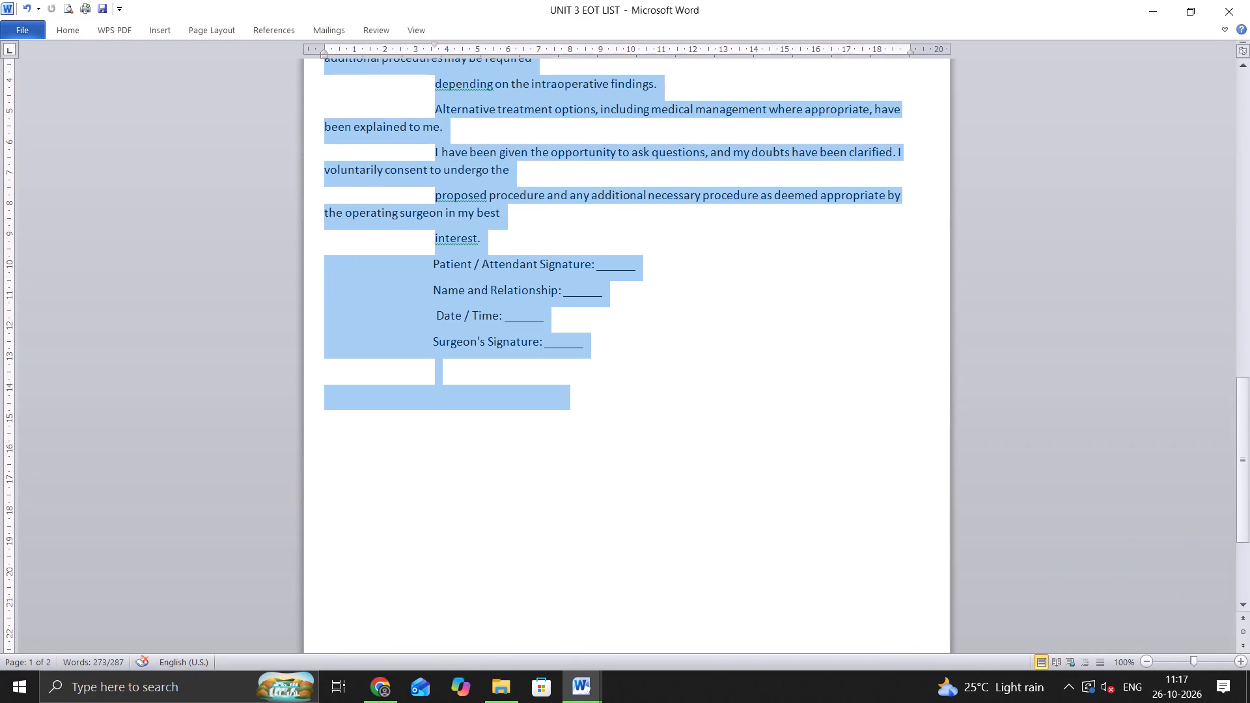
pyautogui.press('BackSpace')
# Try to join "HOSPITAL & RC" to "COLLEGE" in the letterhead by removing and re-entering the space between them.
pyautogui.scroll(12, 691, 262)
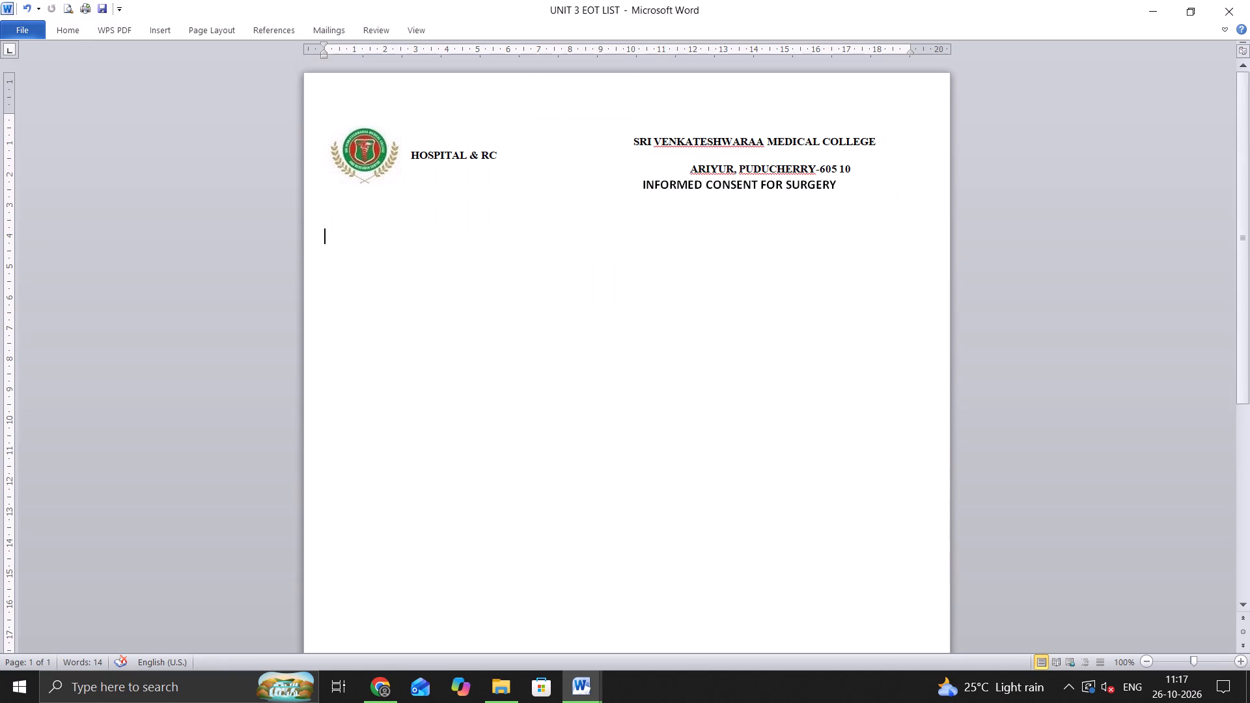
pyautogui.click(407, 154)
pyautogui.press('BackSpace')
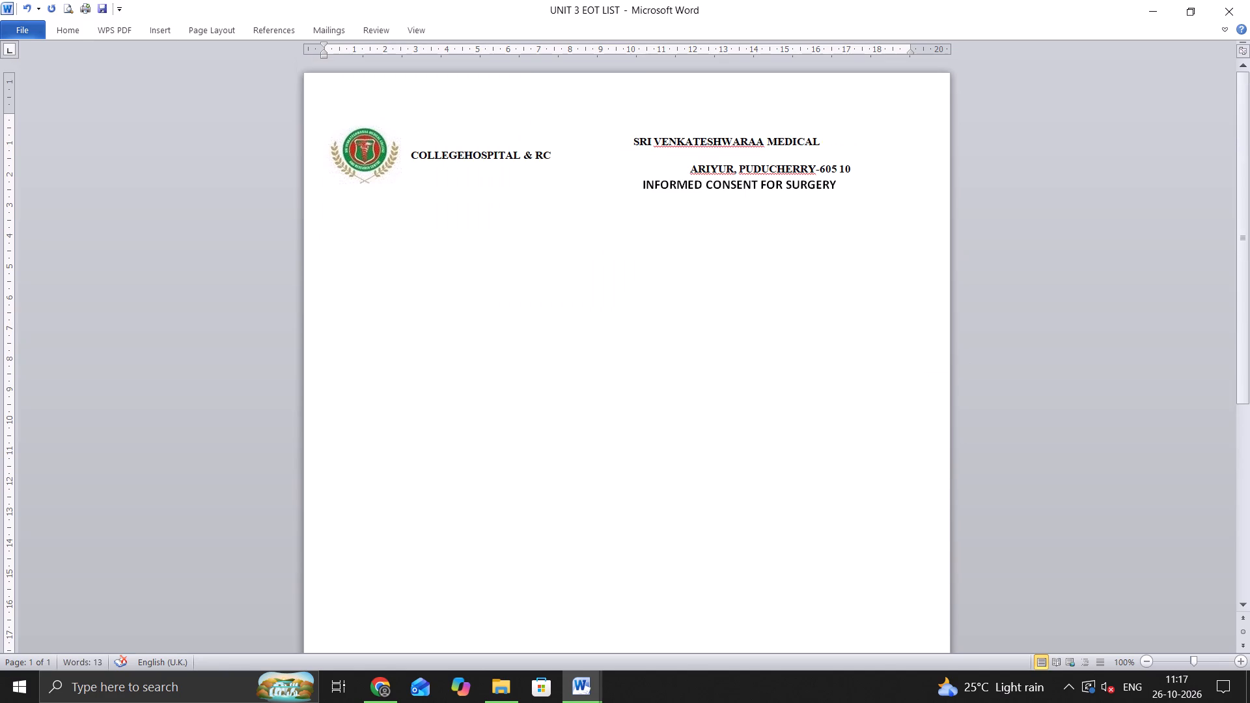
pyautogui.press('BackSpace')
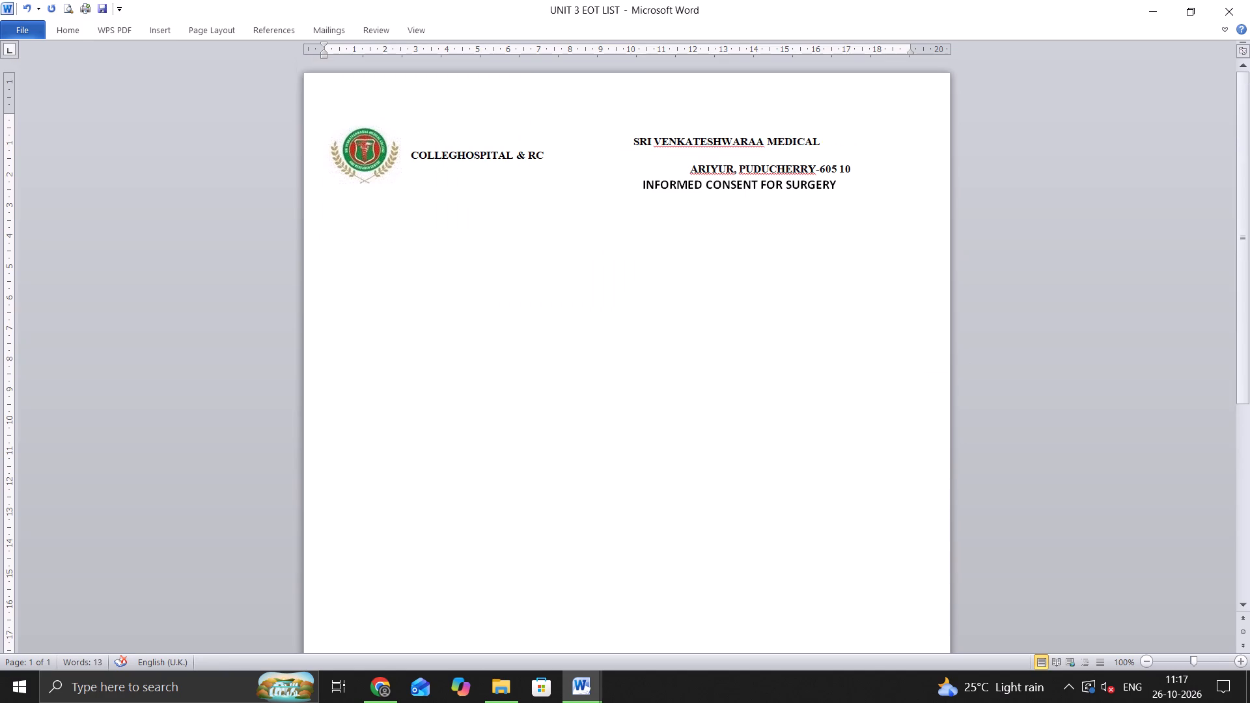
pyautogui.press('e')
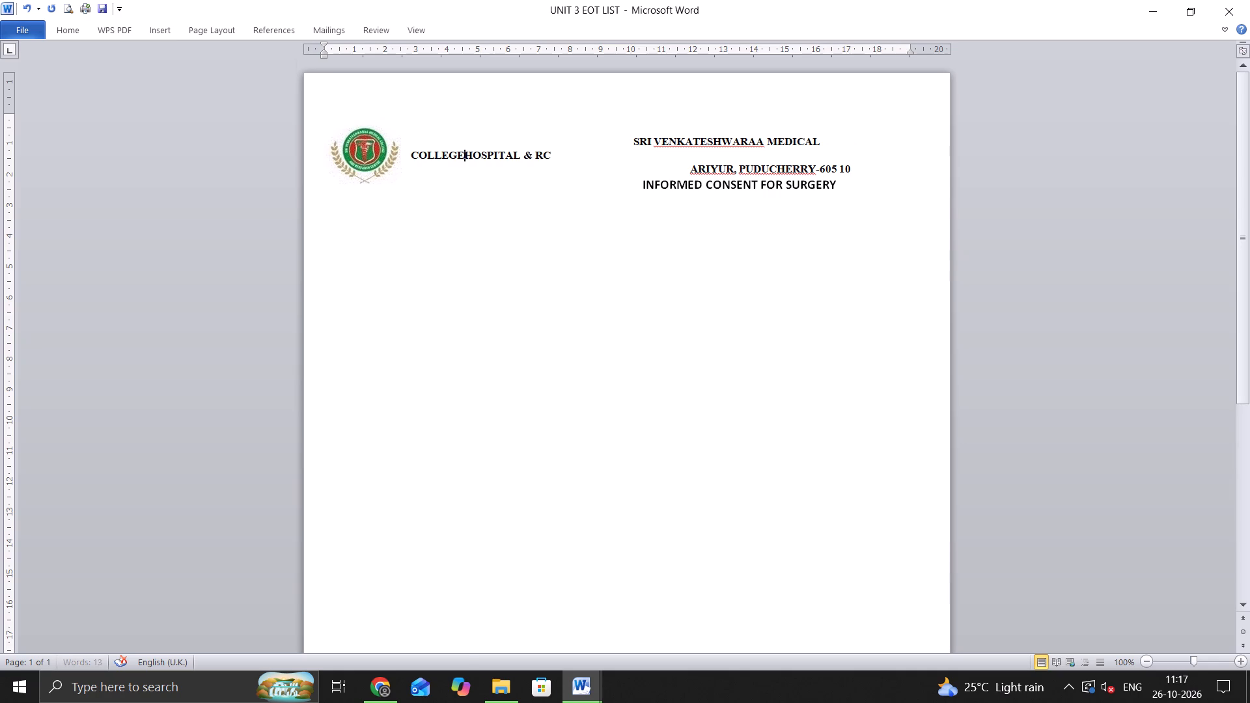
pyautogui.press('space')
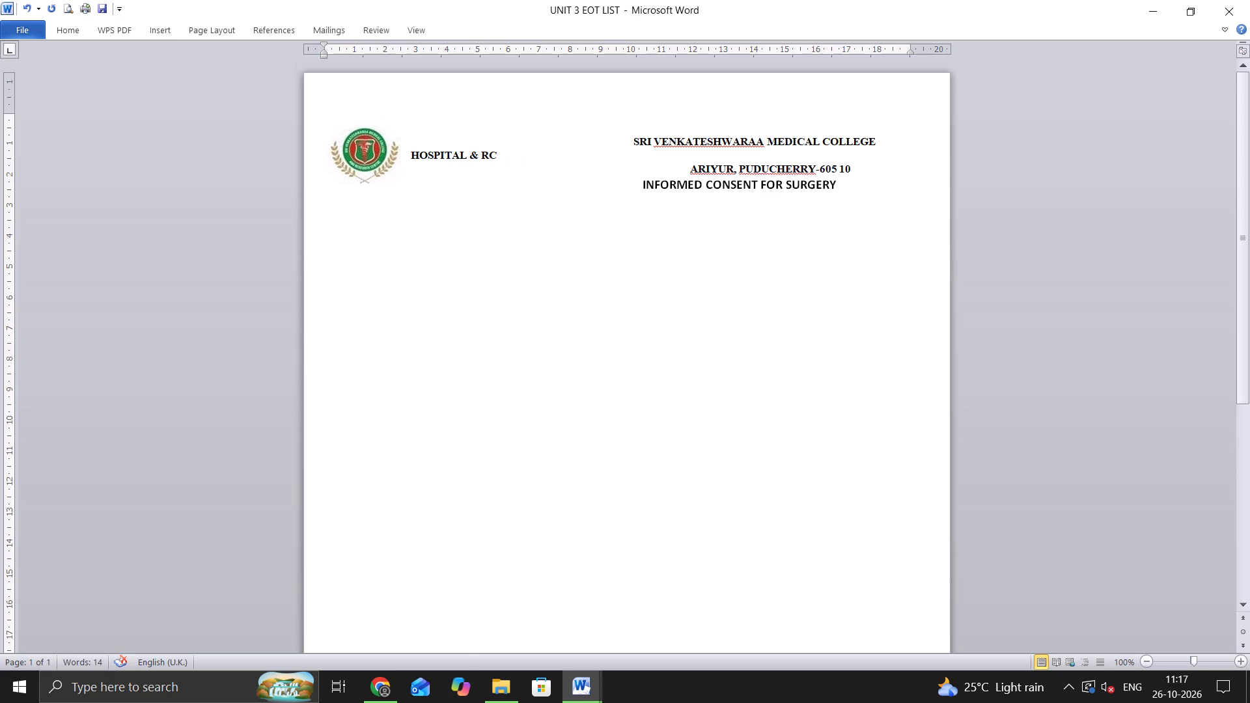
# Remove the surplus spaces before "SRI VENKATESHWARAA MEDICAL COLLEGE" until the full hospital name with "HOSPITAL & RC" fits on one line.
pyautogui.click(622, 136)
pyautogui.press('BackSpace')
pyautogui.press('BackSpace')
pyautogui.press('BackSpace')
pyautogui.press('BackSpace')
pyautogui.press('BackSpace')
pyautogui.press('BackSpace')
pyautogui.press('BackSpace')
pyautogui.press('BackSpace')
pyautogui.press('BackSpace')
pyautogui.press('BackSpace')
pyautogui.press('BackSpace')
pyautogui.press('BackSpace')
pyautogui.press('BackSpace')
pyautogui.press('BackSpace')
pyautogui.press('BackSpace')
pyautogui.press('BackSpace')
pyautogui.press('BackSpace')
pyautogui.press('BackSpace')
pyautogui.press('BackSpace')
pyautogui.press('BackSpace')
pyautogui.press('BackSpace')
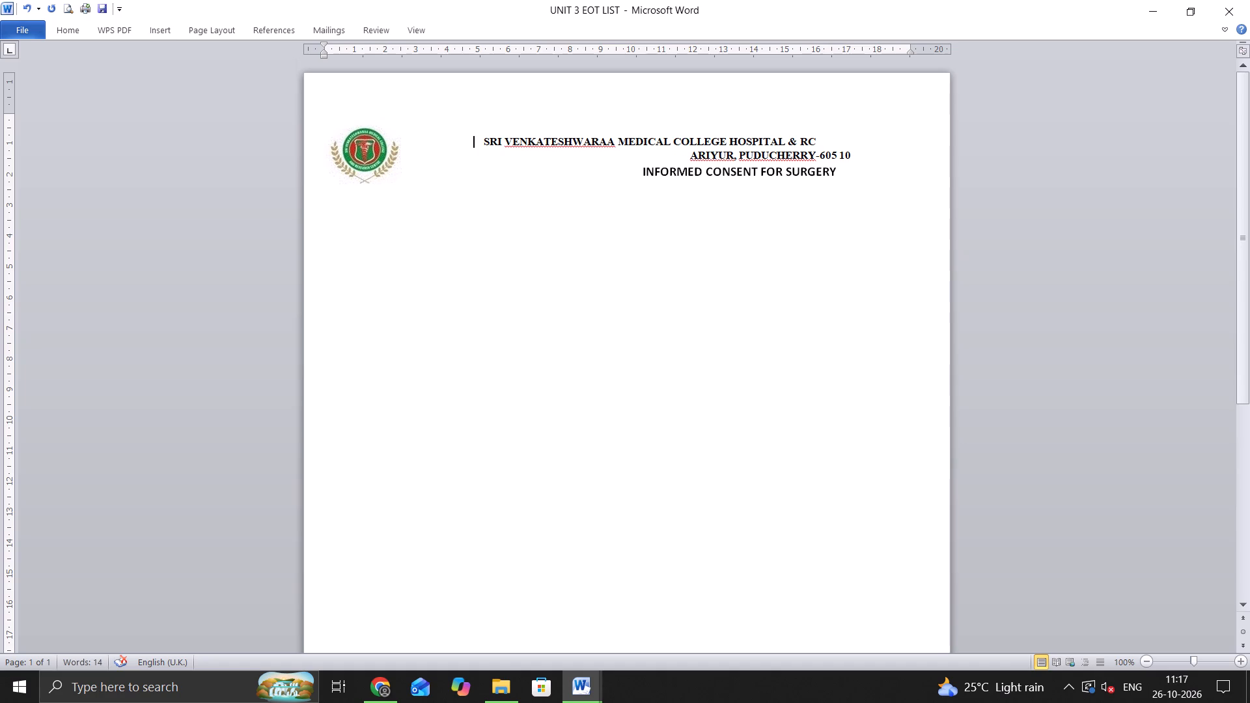
# Adjust the leading spaces before the "ARIYUR, PUDUCHERRY" line to bring it under the hospital name in the letterhead.
pyautogui.press('Down')
pyautogui.press('Right')
pyautogui.press('Right')
pyautogui.press('Right')
pyautogui.press('Right')
pyautogui.press('Right')
pyautogui.press('Right')
pyautogui.press('Right')
pyautogui.press('Right')
pyautogui.press('Right')
pyautogui.press('Right')
pyautogui.press('Right')
pyautogui.press('Right')
pyautogui.press('Right')
pyautogui.press('Right')
pyautogui.press('Right')
pyautogui.press('Right')
pyautogui.press('Right')
pyautogui.press('Right')
pyautogui.press('Right')
pyautogui.press('Right')
pyautogui.press('Right')
pyautogui.press('Right')
pyautogui.press('Right')
pyautogui.press('BackSpace')
pyautogui.press('BackSpace')
pyautogui.press('BackSpace')
pyautogui.press('BackSpace')
pyautogui.press('BackSpace')
pyautogui.press('BackSpace')
pyautogui.press('BackSpace')
pyautogui.press('BackSpace')
pyautogui.press('BackSpace')
pyautogui.press('BackSpace')
pyautogui.press('BackSpace')
pyautogui.press('BackSpace')
pyautogui.press('BackSpace')
pyautogui.press('BackSpace')
pyautogui.press('BackSpace')
pyautogui.press('BackSpace')
pyautogui.press('BackSpace')
pyautogui.press('BackSpace')
pyautogui.press('BackSpace')
pyautogui.press('BackSpace')
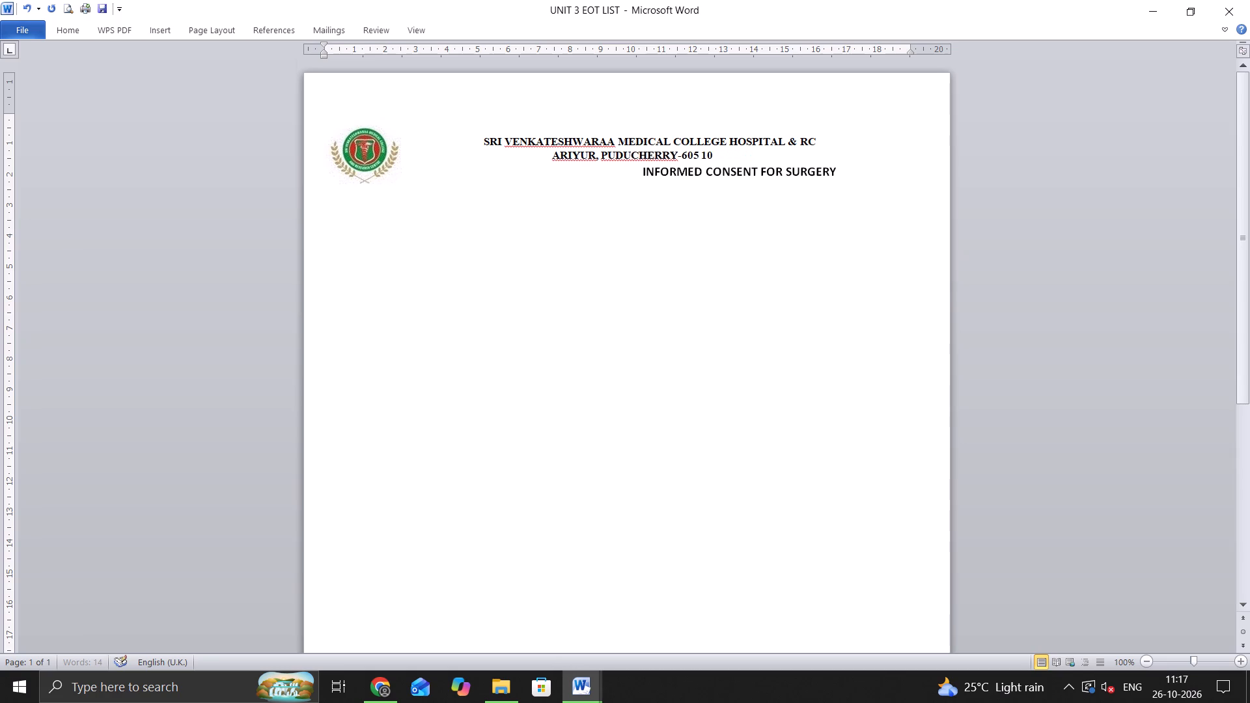
pyautogui.press('BackSpace')
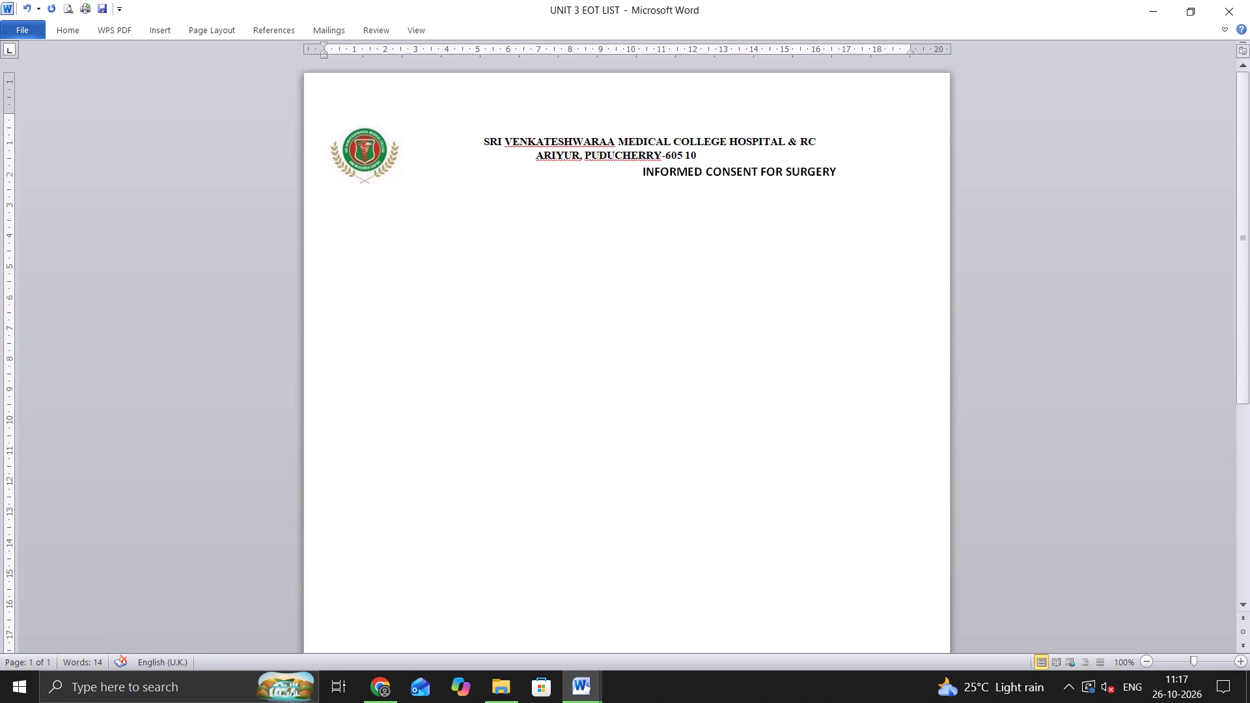
pyautogui.press('Right')
pyautogui.press('Left')
pyautogui.press('space')
pyautogui.press('space')
# Remove the surplus spaces before "INFORMED CONSENT FOR SURGERY" to bring the title back under the "ARIYUR, PUDUCHERRY" line.
pyautogui.press('Down')
pyautogui.press('Down')
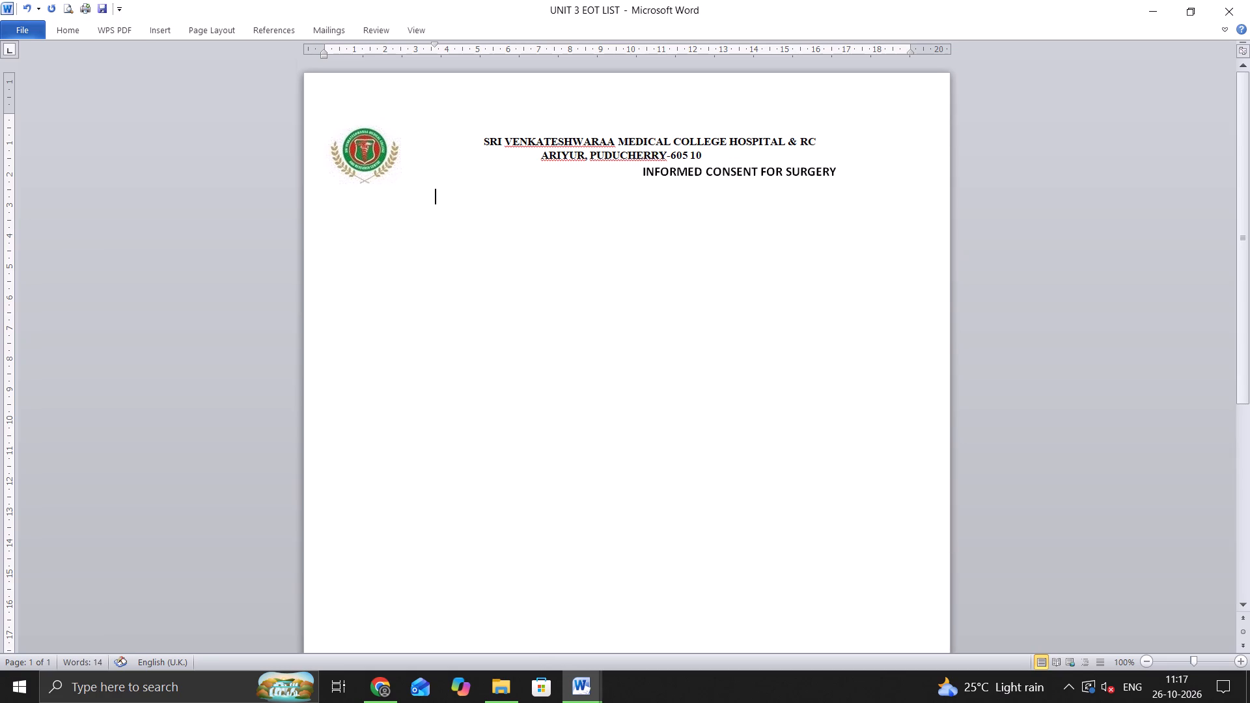
pyautogui.press('Right')
pyautogui.press('Right')
pyautogui.press('Up')
pyautogui.press('Up')
pyautogui.press('Right')
pyautogui.press('Right')
pyautogui.press('Right')
pyautogui.press('Right')
pyautogui.press('Right')
pyautogui.press('Right')
pyautogui.press('Right')
pyautogui.press('Right')
pyautogui.press('Right')
pyautogui.press('Right')
pyautogui.press('Right')
pyautogui.press('Right')
pyautogui.press('Right')
pyautogui.press('Right')
pyautogui.press('Right')
pyautogui.press('Right')
pyautogui.press('Right')
pyautogui.press('Right')
pyautogui.press('Right')
pyautogui.press('Right')
pyautogui.press('Right')
pyautogui.press('Right')
pyautogui.press('Right')
pyautogui.press('Right')
pyautogui.press('Right')
pyautogui.press('Right')
pyautogui.press('BackSpace')
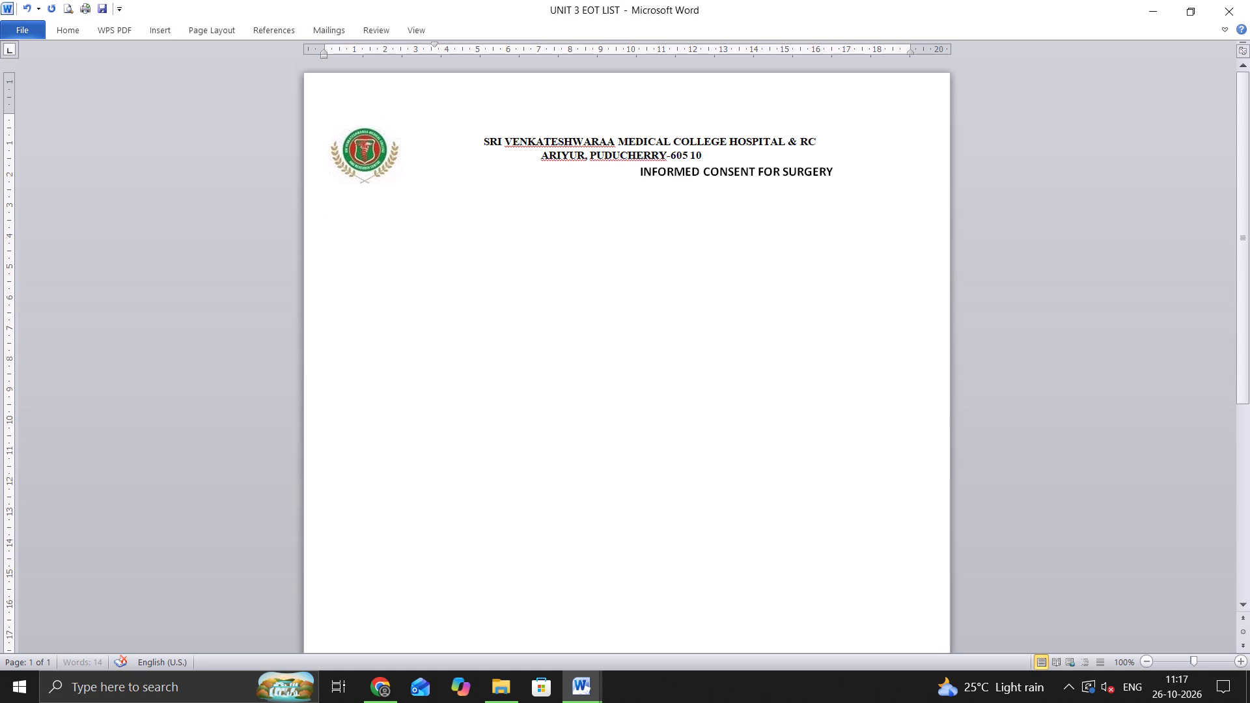
pyautogui.press('BackSpace')
pyautogui.press('BackSpace')
pyautogui.press('BackSpace')
pyautogui.press('BackSpace')
pyautogui.press('BackSpace')
pyautogui.press('BackSpace')
pyautogui.press('BackSpace')
pyautogui.press('BackSpace')
pyautogui.press('BackSpace')
pyautogui.press('BackSpace')
pyautogui.press('BackSpace')
pyautogui.press('BackSpace')
pyautogui.press('BackSpace')
pyautogui.press('BackSpace')
pyautogui.press('BackSpace')
pyautogui.press('BackSpace')
pyautogui.press('BackSpace')
pyautogui.press('BackSpace')
pyautogui.press('BackSpace')
pyautogui.press('BackSpace')
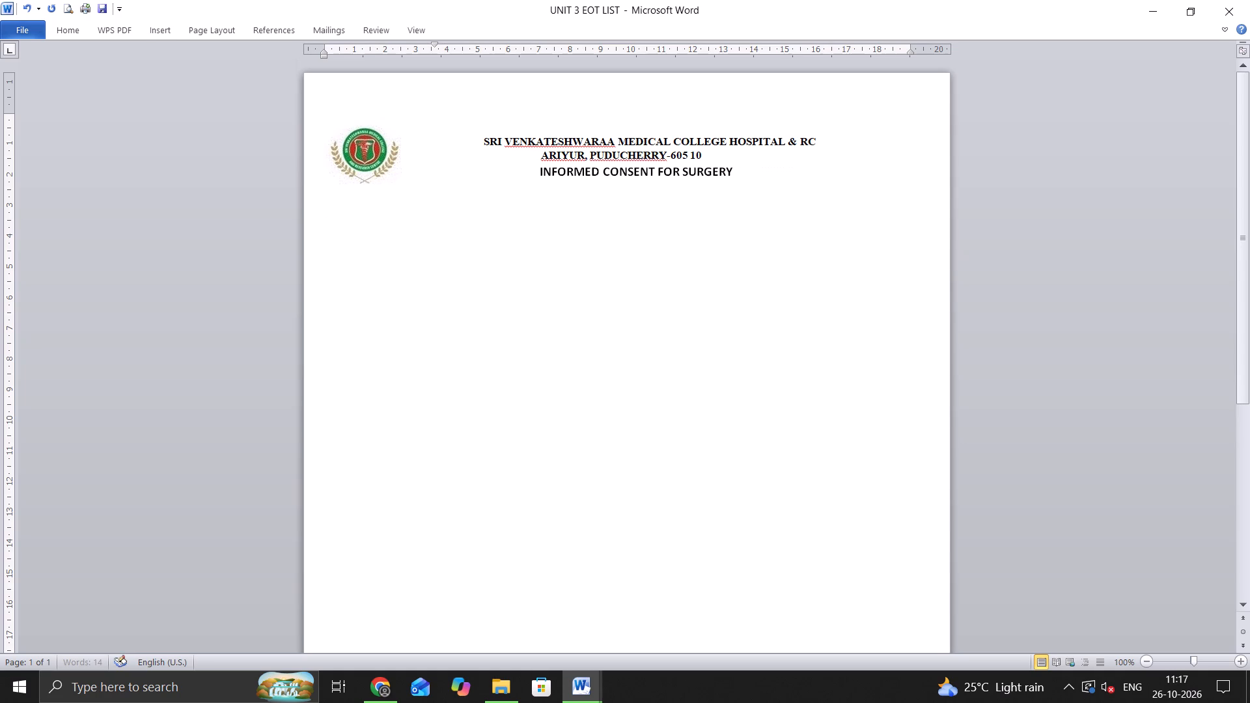
# Insert a paragraph break before "INFORMED CONSENT FOR SURGERY" and indent the title with spaces so it sits below the address line.
pyautogui.press('Return')
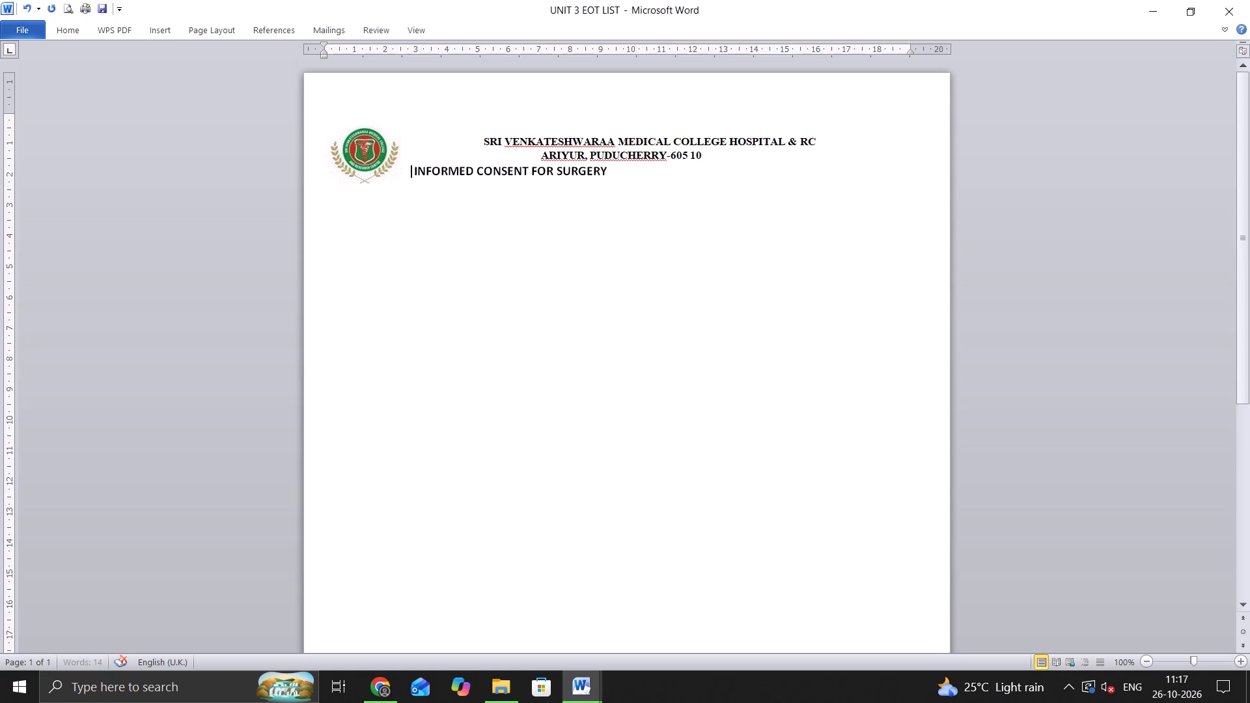
pyautogui.press('space')
pyautogui.press('space')
pyautogui.press('space')
pyautogui.press('space')
pyautogui.press('space')
pyautogui.press('space')
pyautogui.press('space')
pyautogui.press('space')
pyautogui.press('space')
pyautogui.press('space')
pyautogui.press('space')
pyautogui.press('space')
pyautogui.press('space')
pyautogui.press('space')
pyautogui.press('space')
pyautogui.press('space')
pyautogui.press('space')
pyautogui.press('space')
pyautogui.press('space')
pyautogui.press('space')
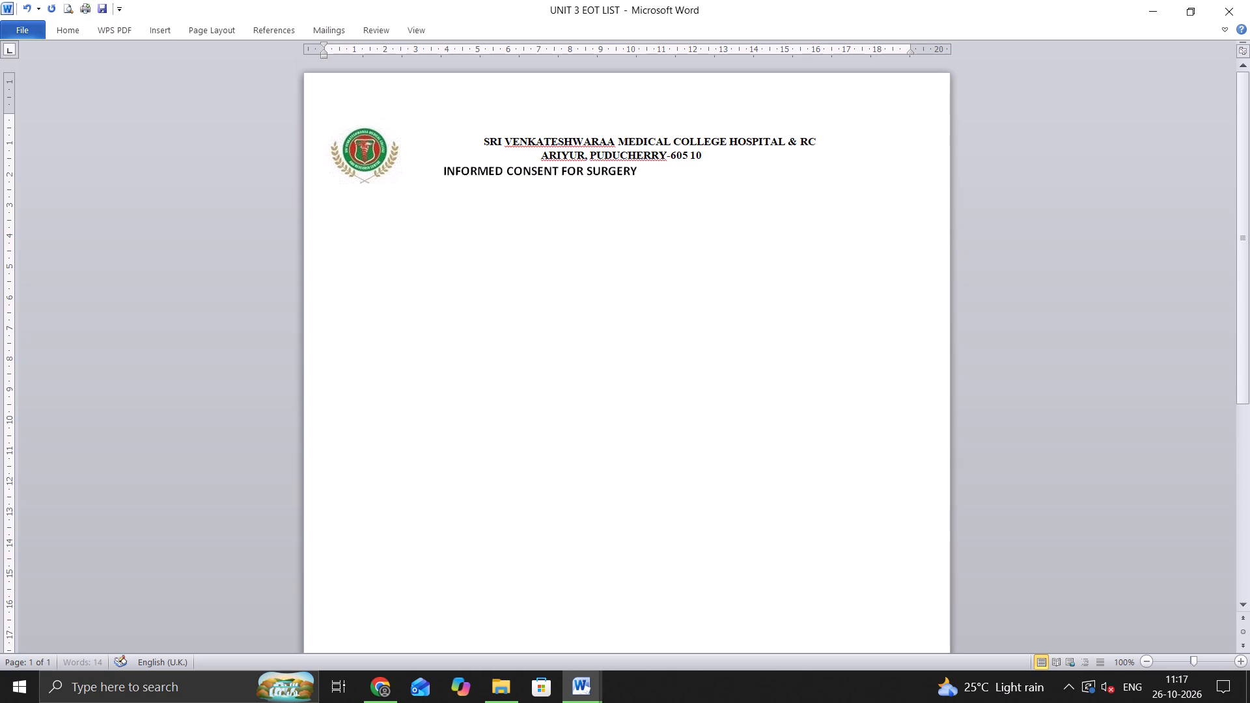
pyautogui.press('space')
pyautogui.press('space')
pyautogui.press('space')
pyautogui.press('space')
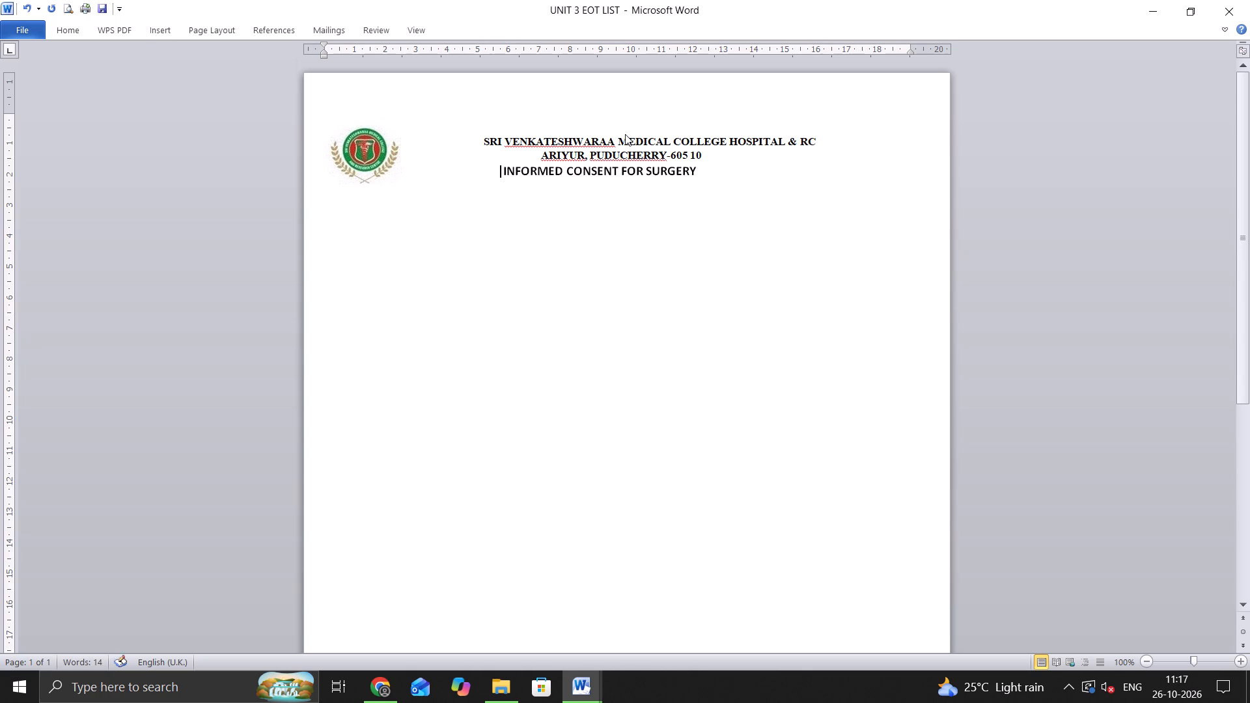
pyautogui.click(343, 236)
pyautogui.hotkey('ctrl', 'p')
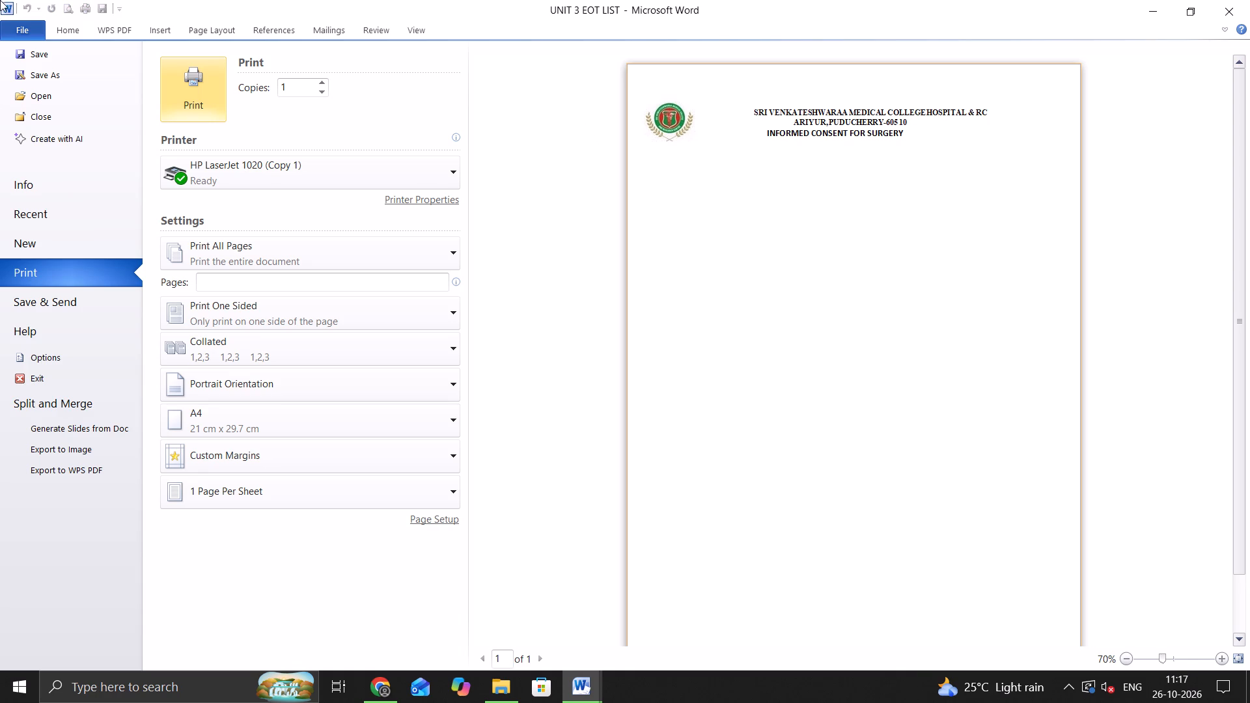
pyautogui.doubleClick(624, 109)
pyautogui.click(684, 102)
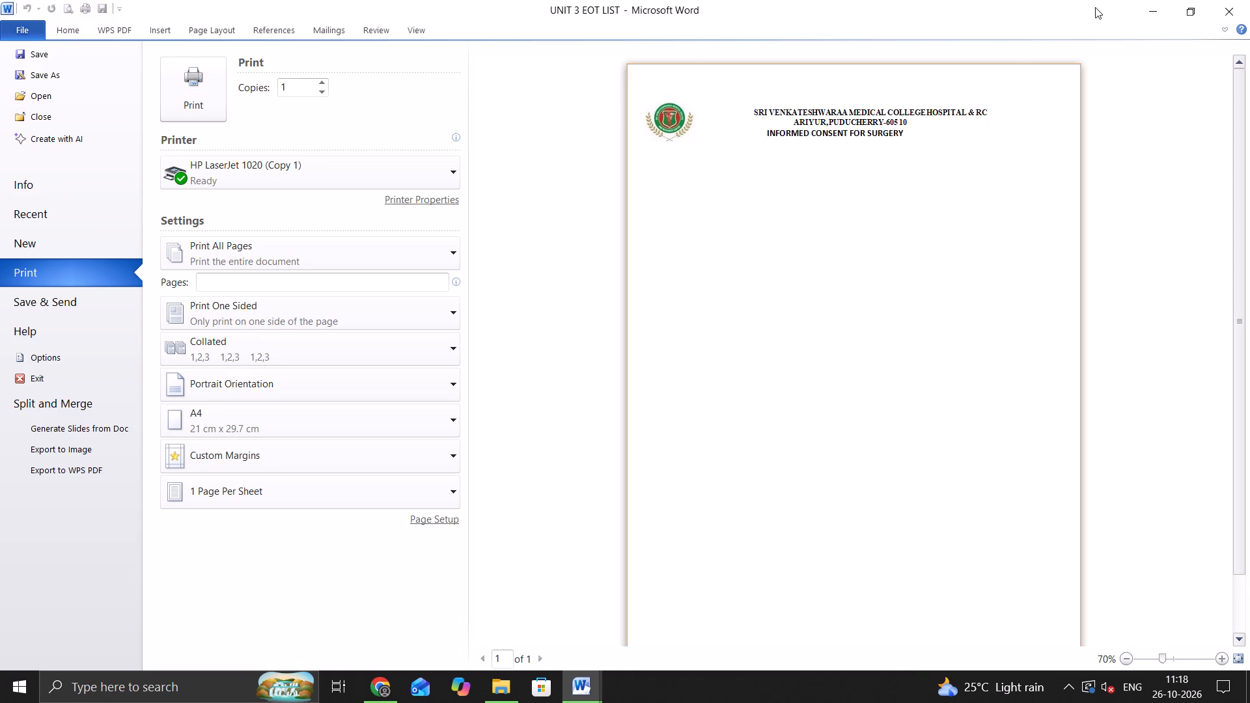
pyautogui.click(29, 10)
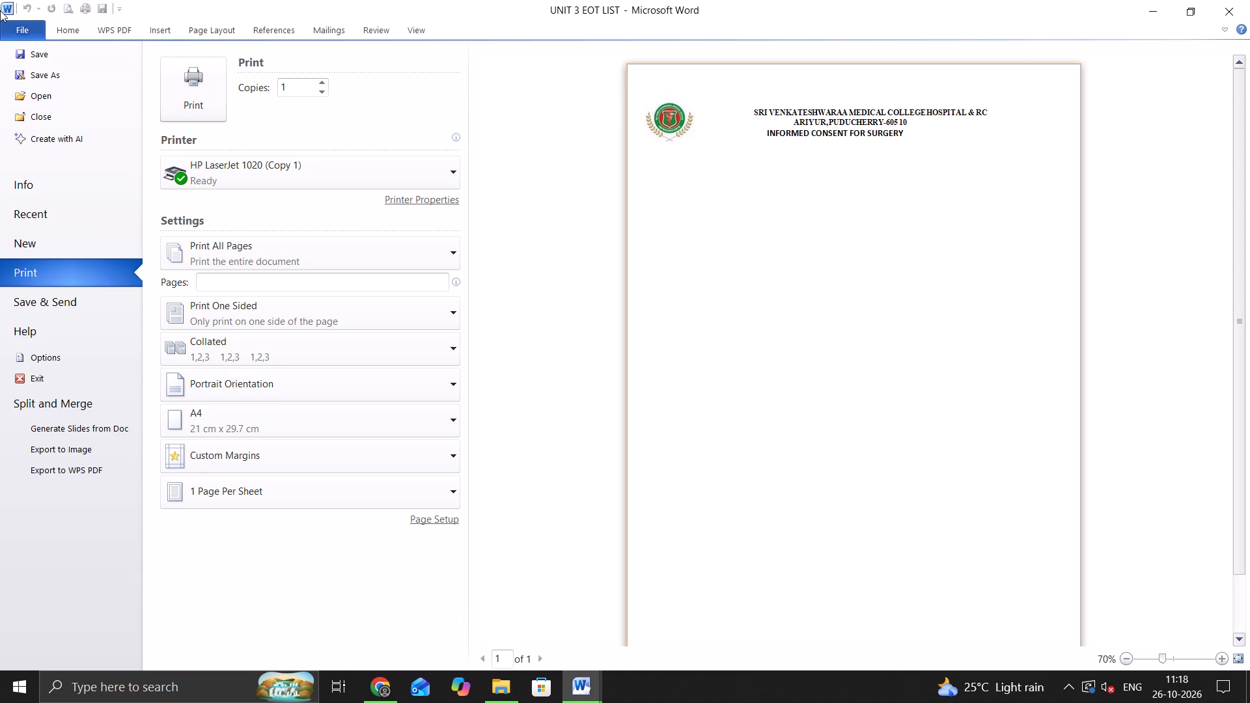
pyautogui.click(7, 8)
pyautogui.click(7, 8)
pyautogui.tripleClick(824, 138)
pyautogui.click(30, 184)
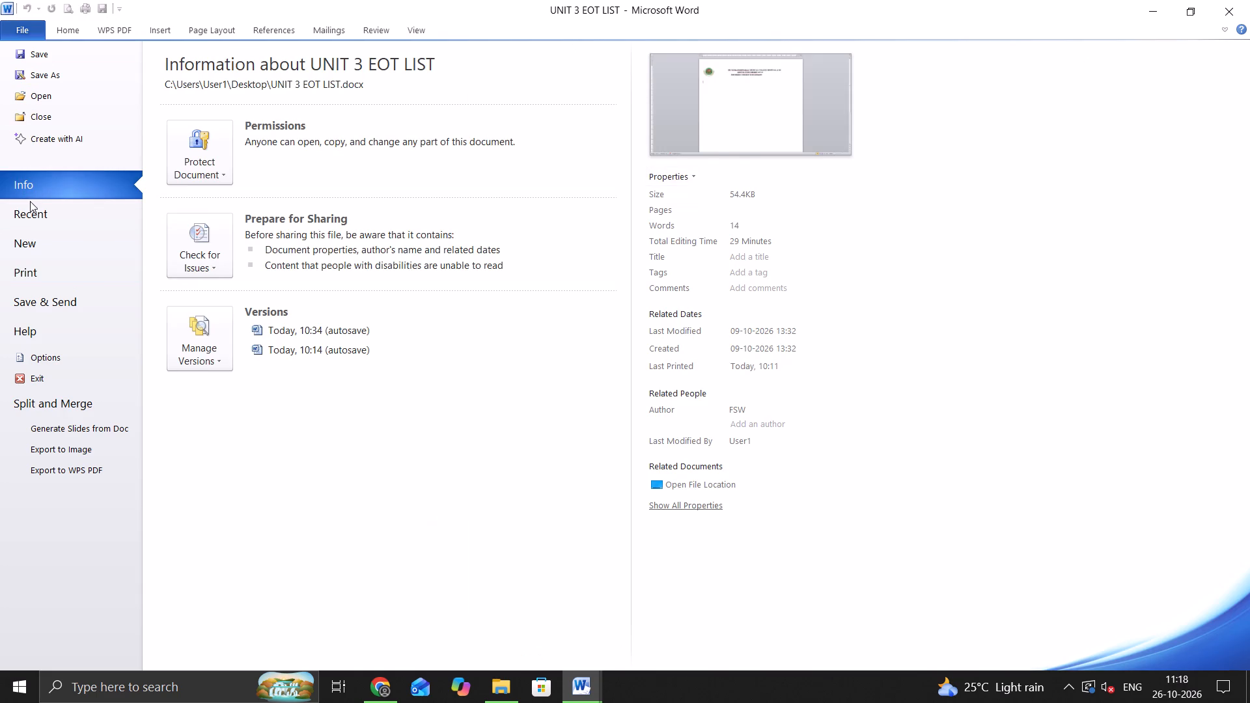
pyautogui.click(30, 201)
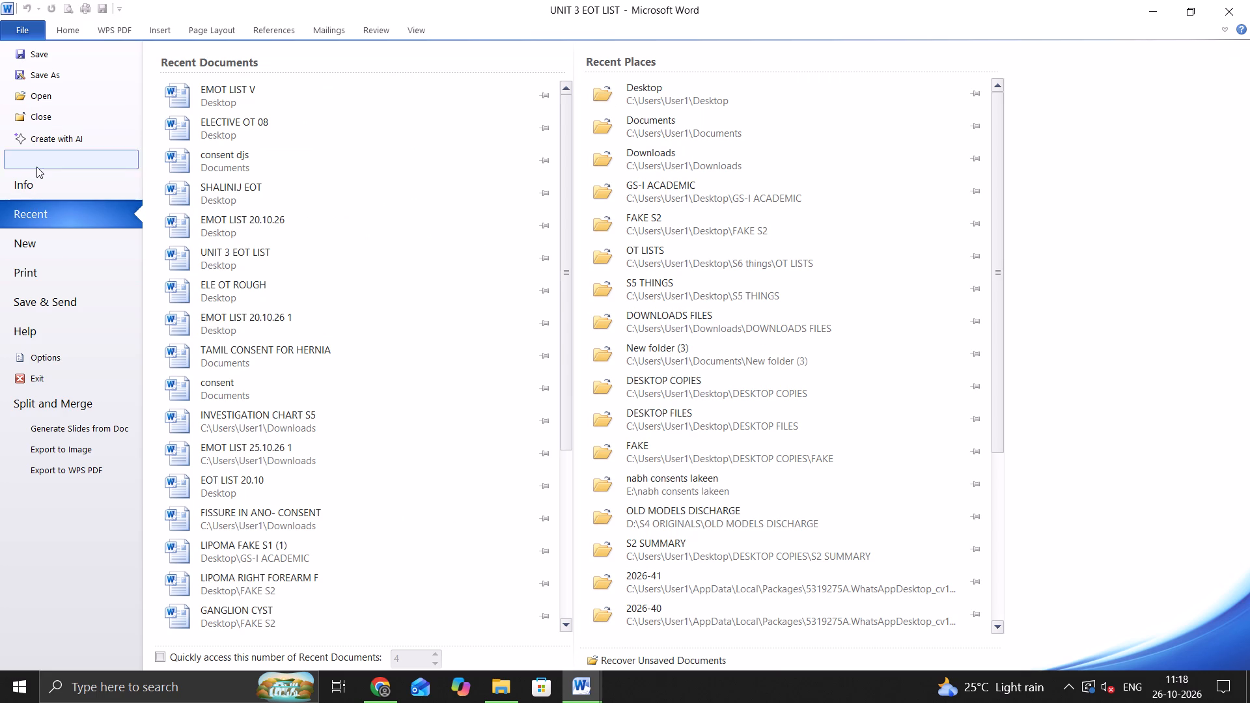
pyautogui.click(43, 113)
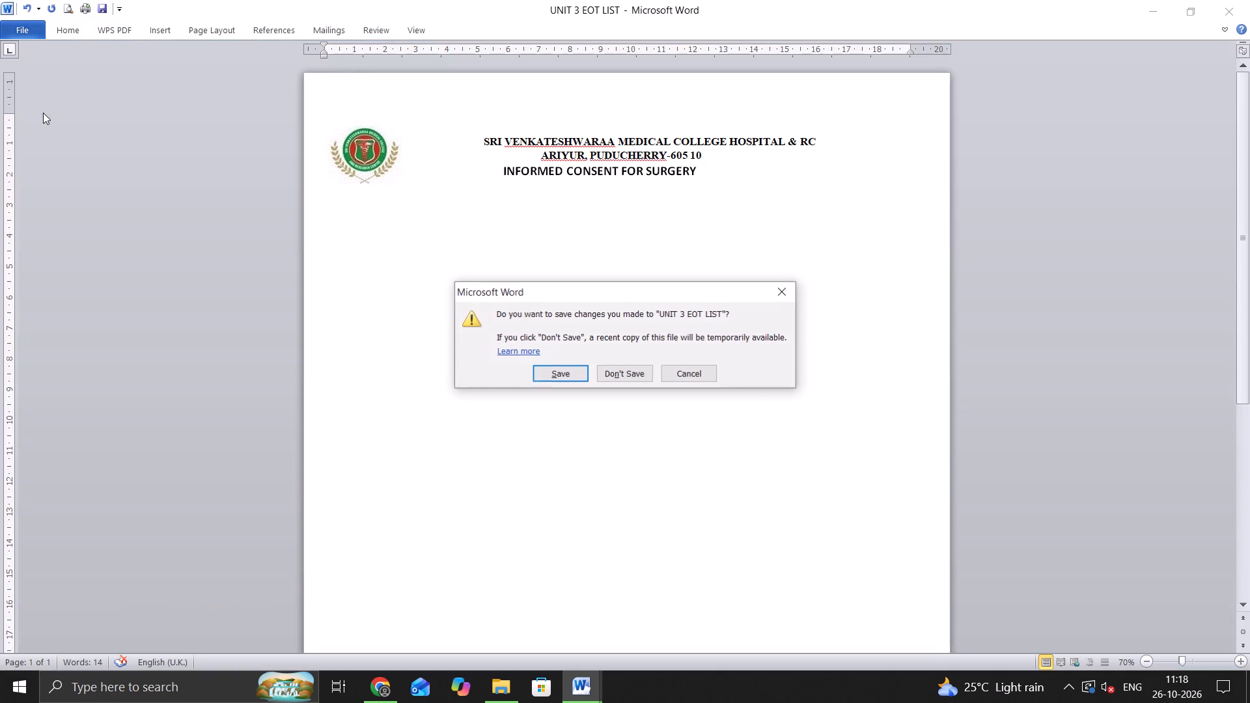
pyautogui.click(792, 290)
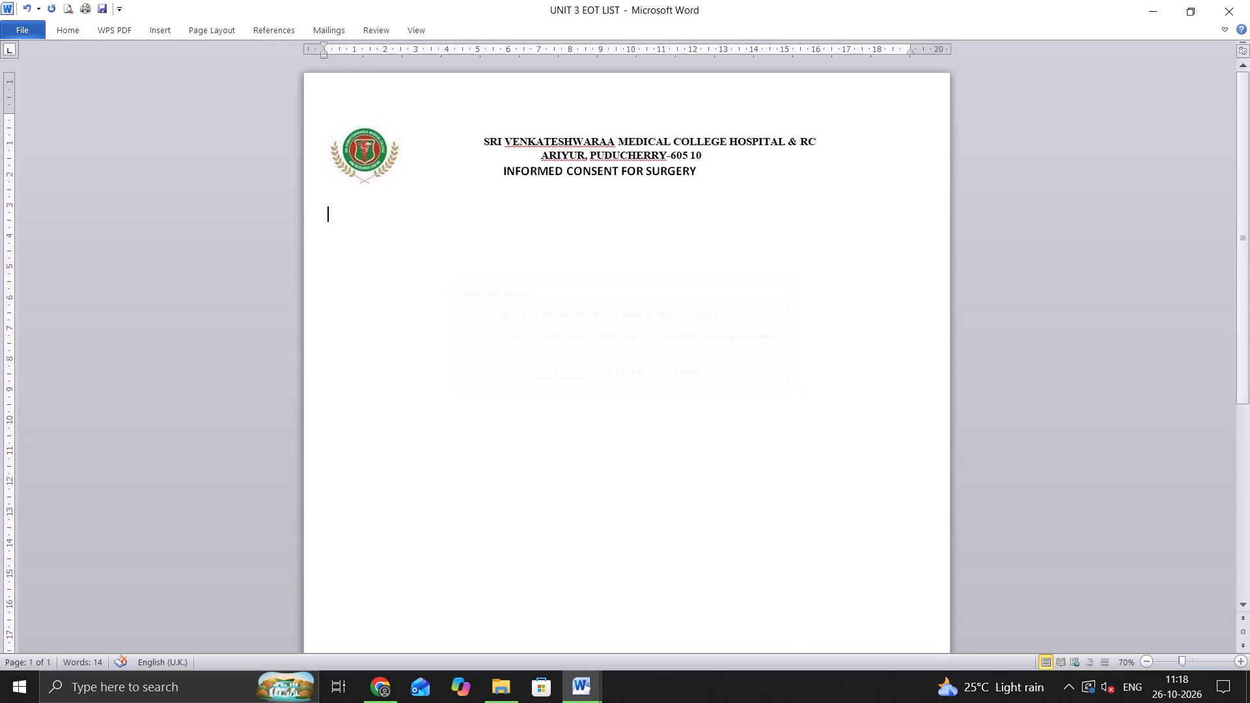
# Paste the copied Tamil Diagnostic Laparoscopy consent for appendicitis/ovarian cyst into the empty body below the letterhead.
pyautogui.hotkey('ctrl', 'v')
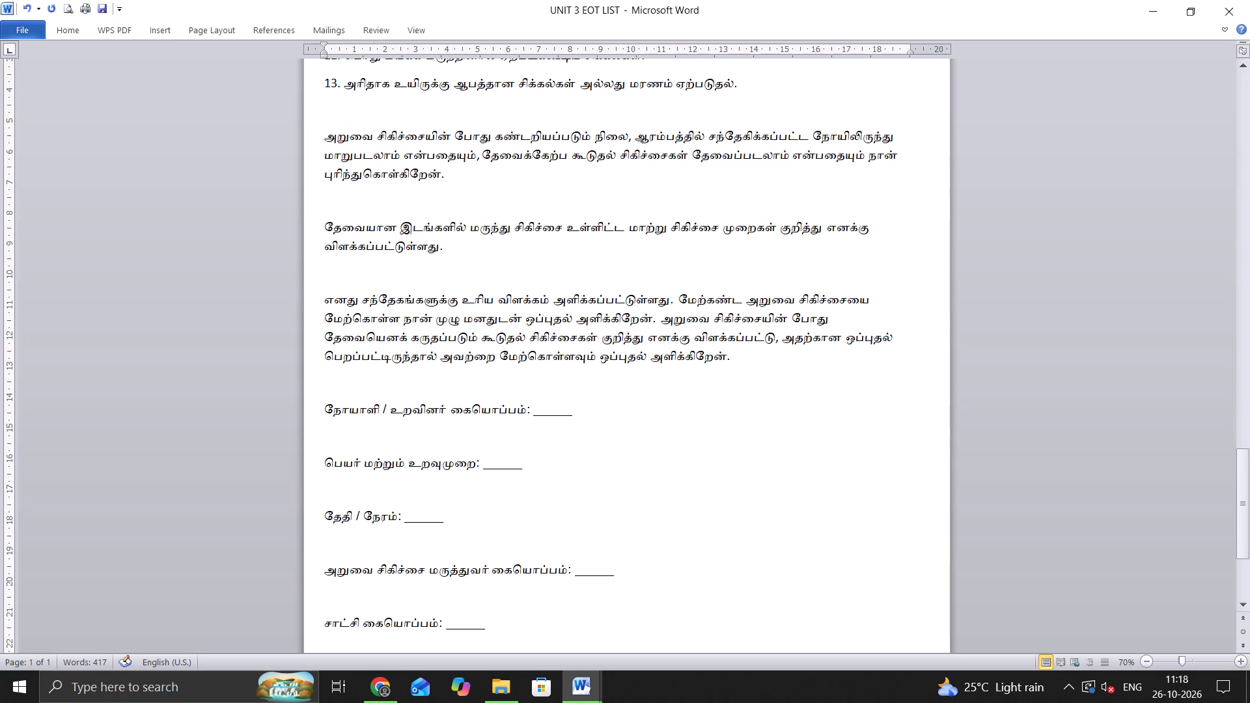
# Remove the blank lines above the Tamil patient name, age/sex and IP number lines of the consent.
pyautogui.scroll(14, 846, 269)
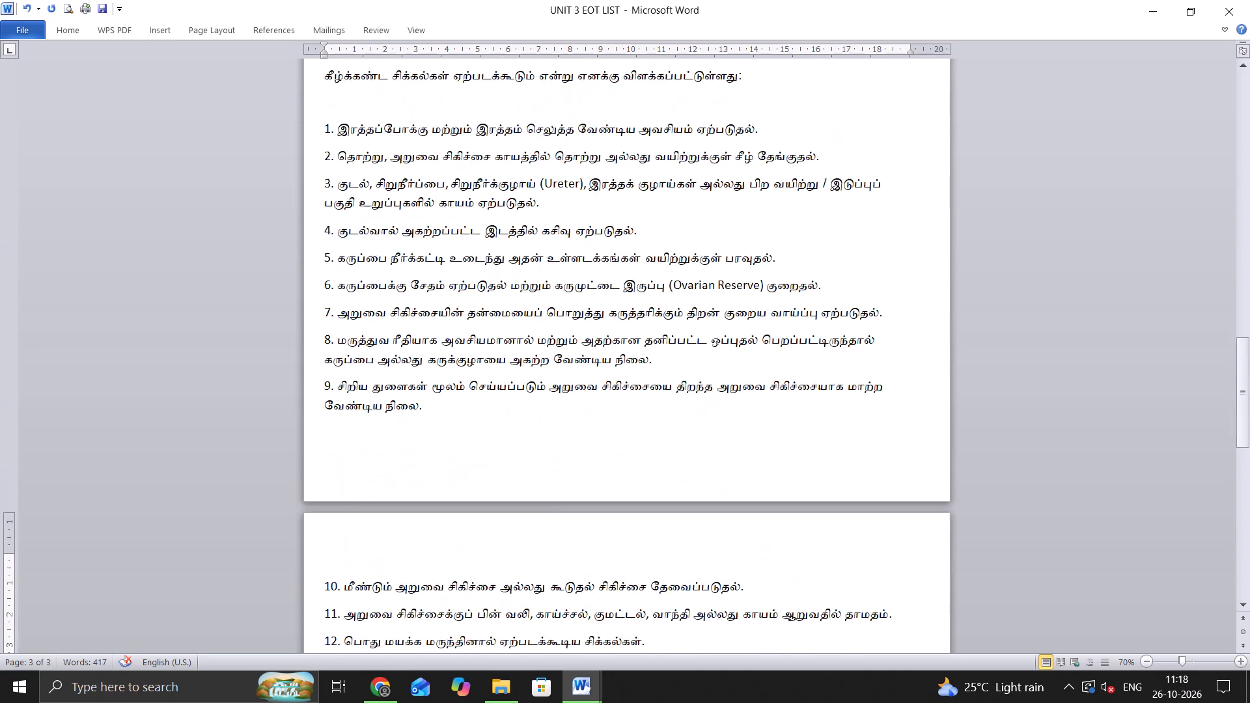
pyautogui.scroll(20, 849, 271)
pyautogui.scroll(11, 849, 271)
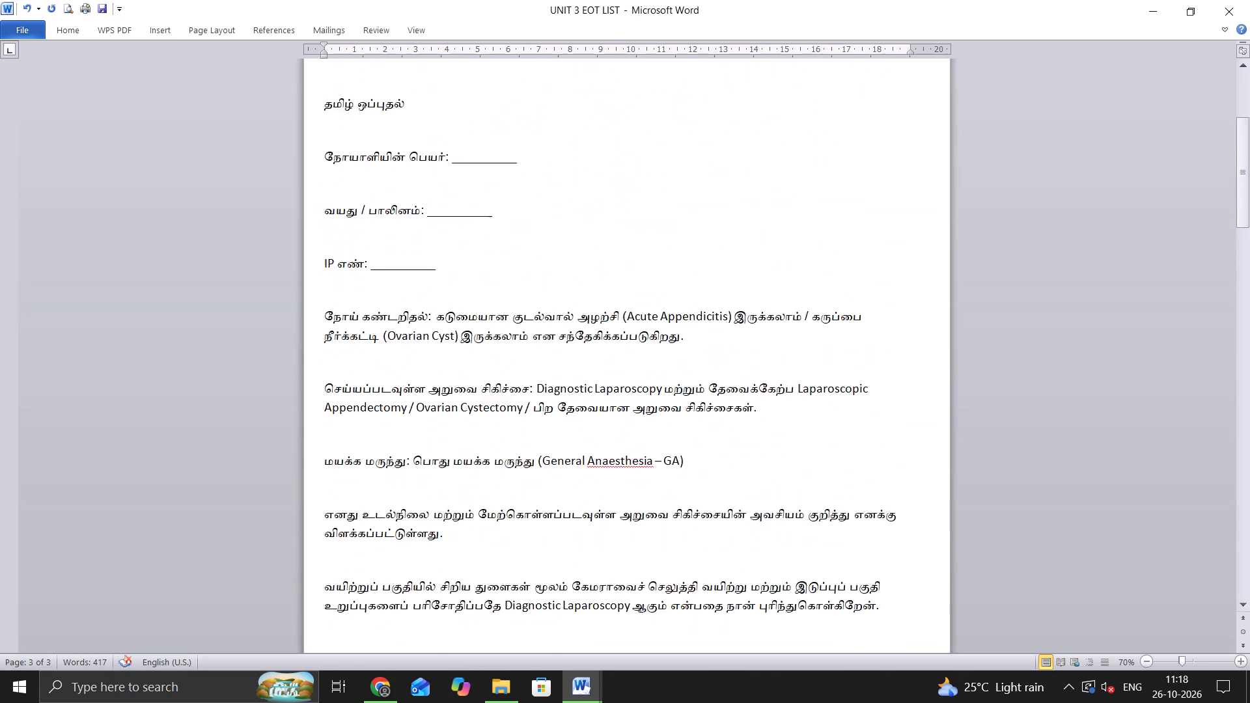
pyautogui.scroll(6, 849, 271)
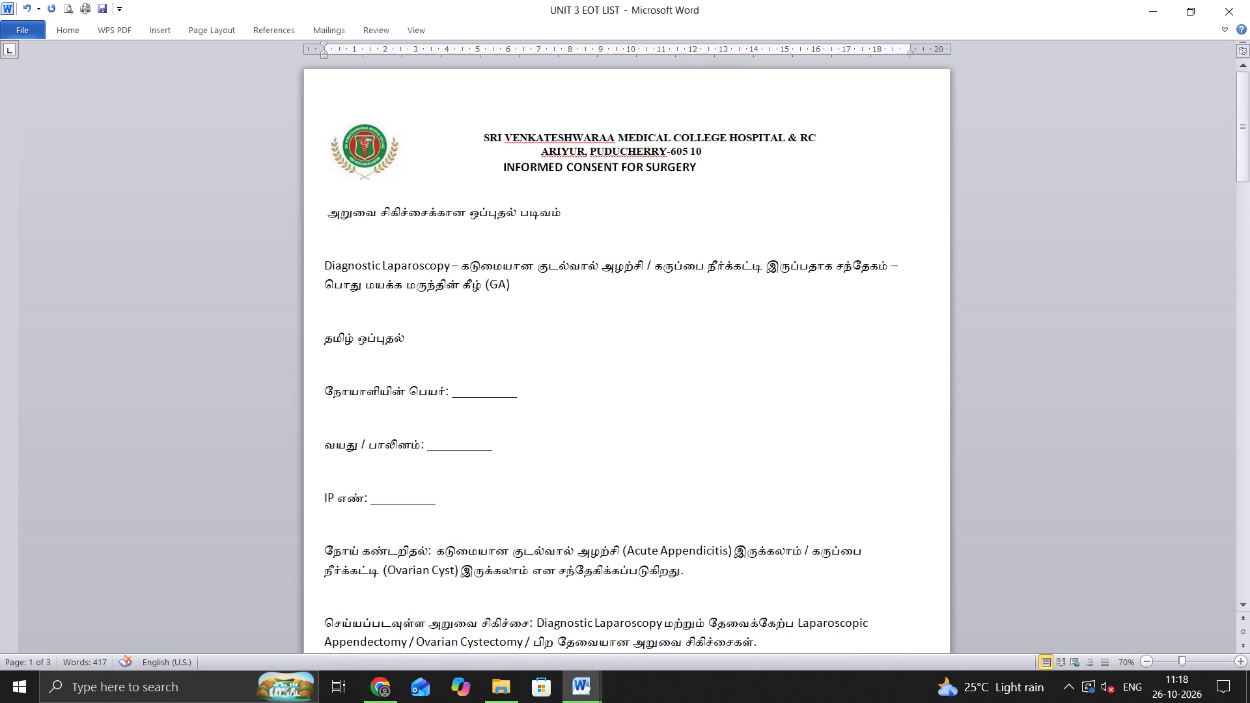
pyautogui.click(319, 389)
pyautogui.press('BackSpace')
pyautogui.press('Down')
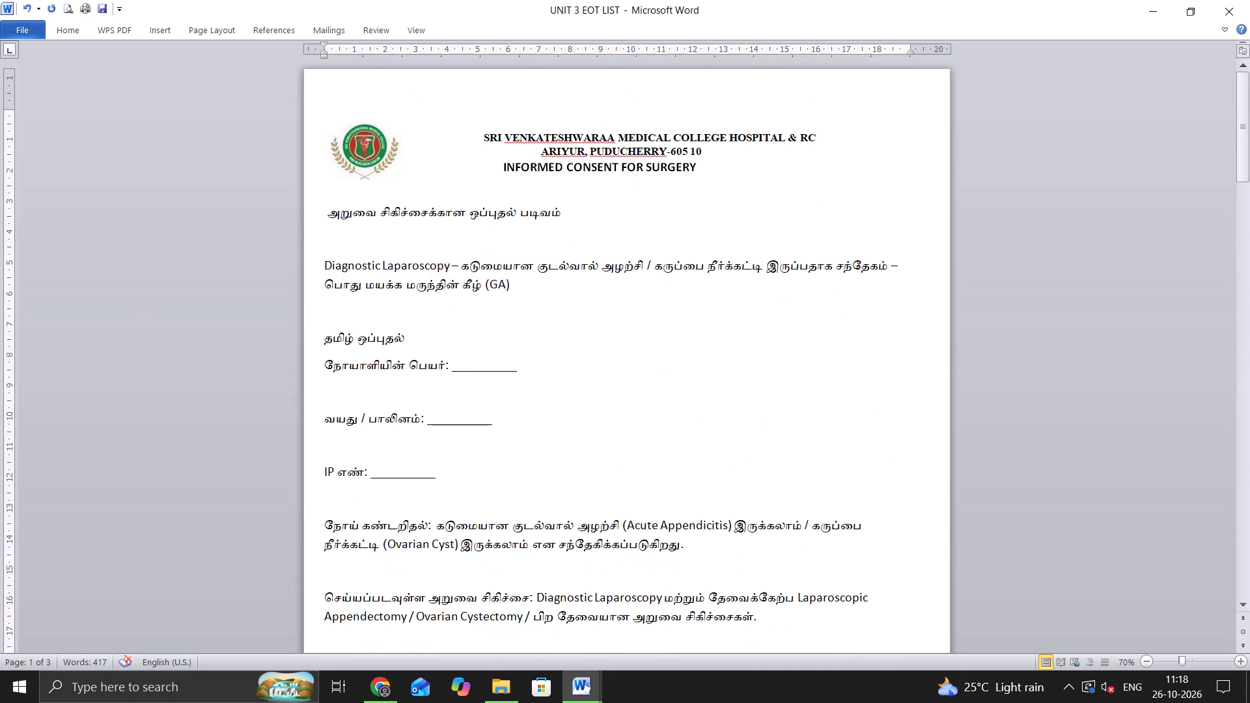
pyautogui.press('Down')
pyautogui.press('BackSpace')
pyautogui.press('Down')
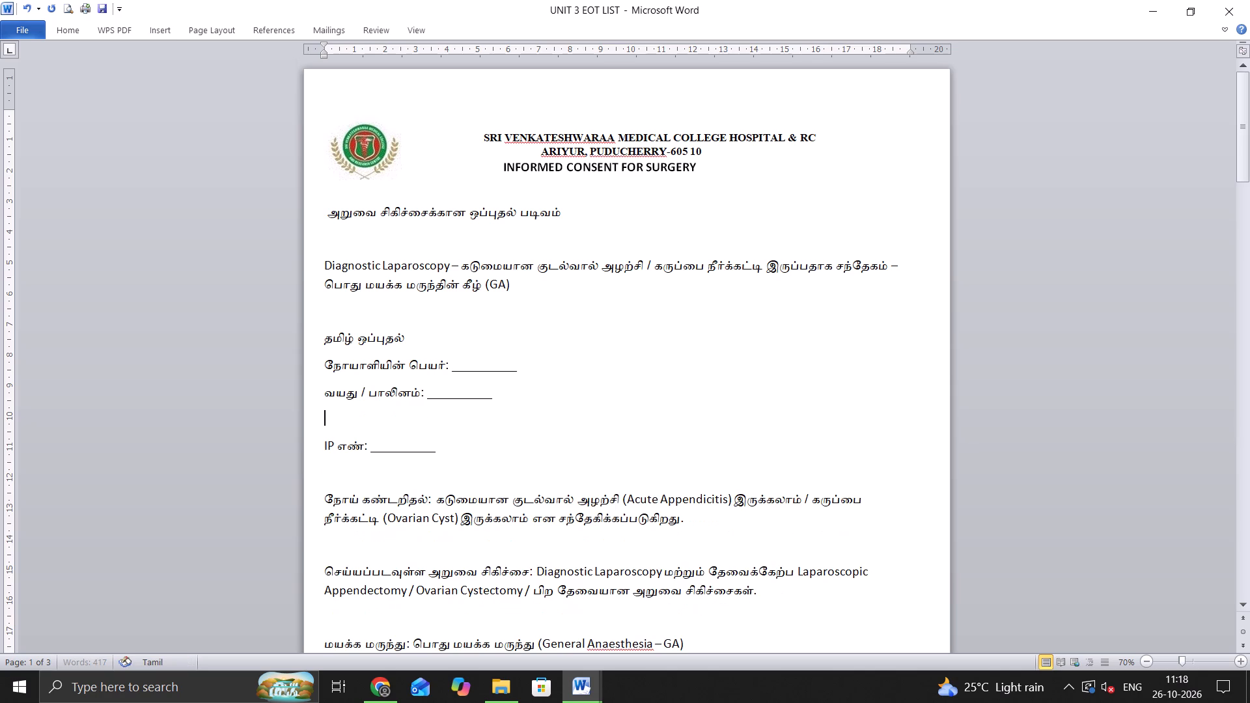
pyautogui.press('Down')
pyautogui.press('Down')
pyautogui.press('Up')
pyautogui.press('BackSpace')
# Remove the blank lines above the diagnosis, planned surgery and anaesthesia (General Anaesthesia – GA) paragraphs.
pyautogui.press('Down')
pyautogui.press('Down')
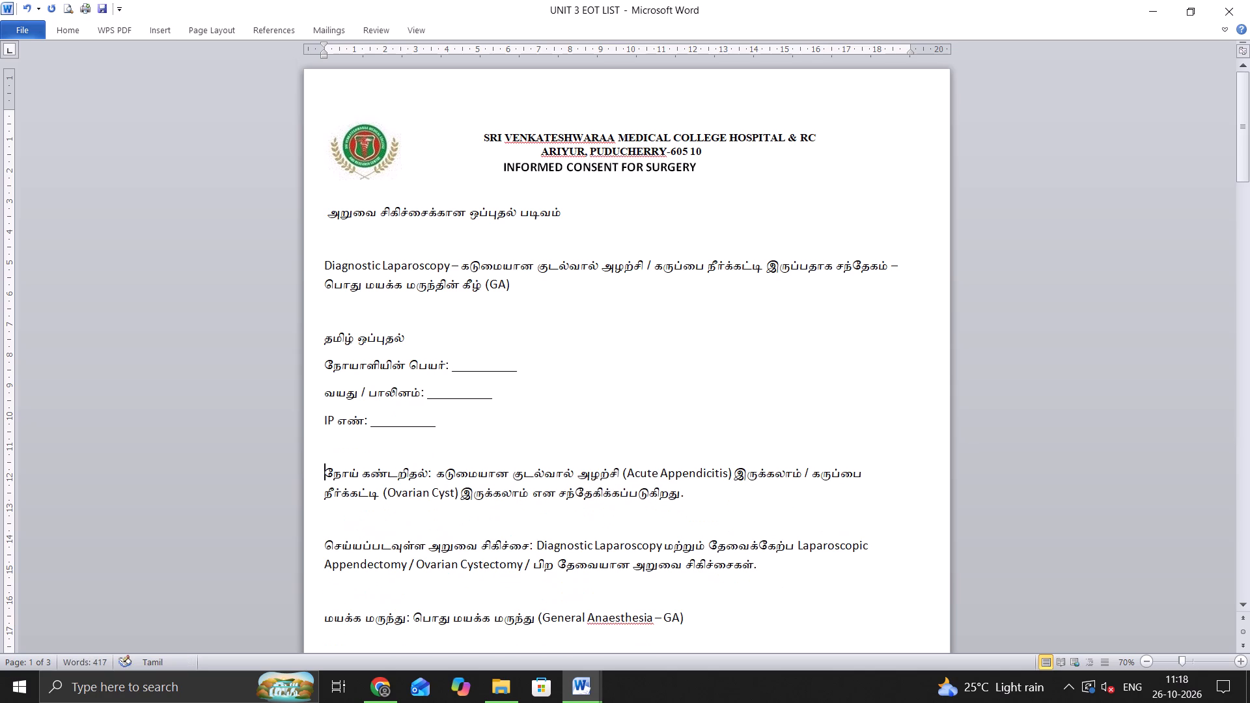
pyautogui.press('BackSpace')
pyautogui.press('Down')
pyautogui.press('Down')
pyautogui.press('Down')
pyautogui.press('BackSpace')
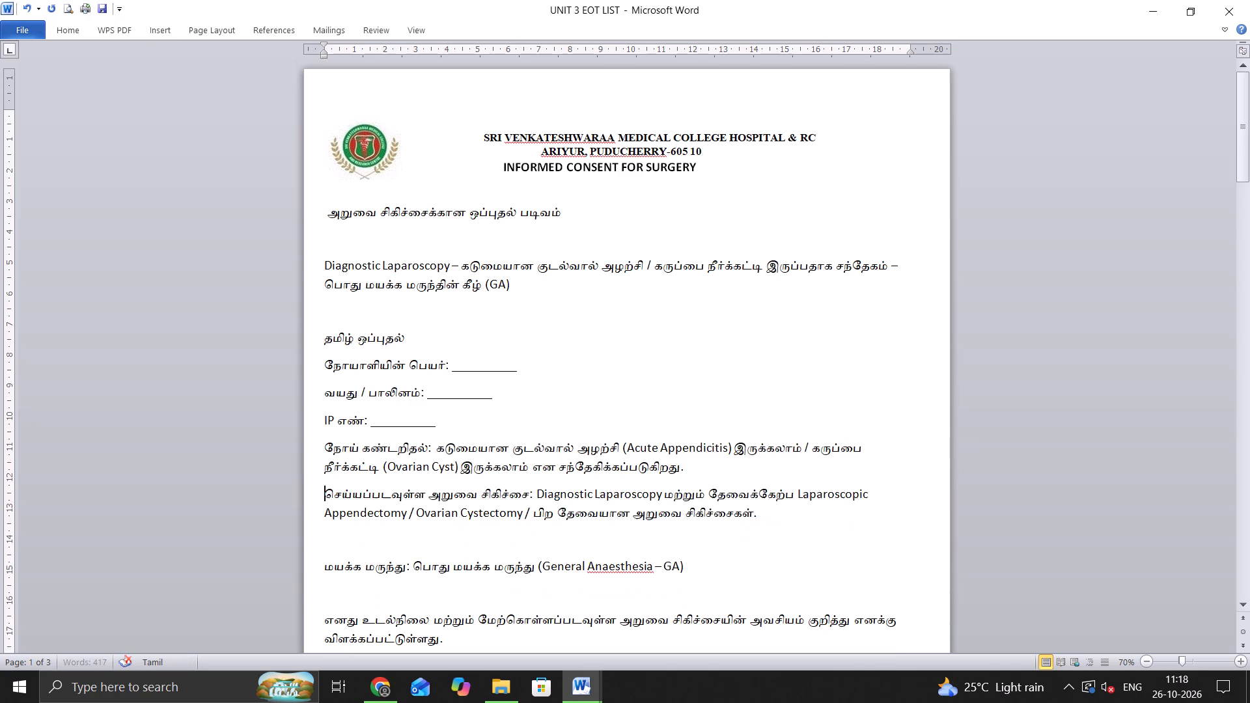
pyautogui.press('Down')
pyautogui.press('Down')
pyautogui.press('Down')
pyautogui.press('BackSpace')
# Remove the blank lines above the paragraph on the need for surgery and the paragraph explaining Diagnostic Laparoscopy.
pyautogui.press('Down')
pyautogui.press('Down')
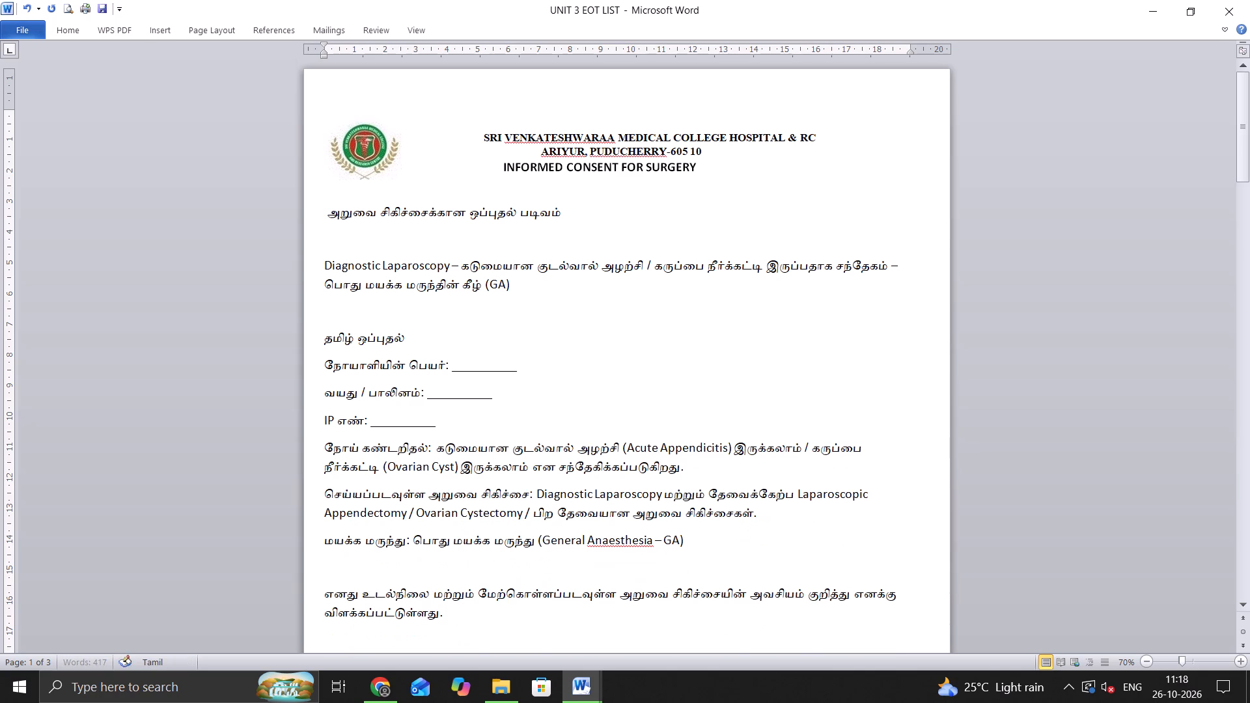
pyautogui.press('BackSpace')
pyautogui.press('Down')
pyautogui.press('Down')
pyautogui.press('Down')
pyautogui.press('Down')
pyautogui.press('Up')
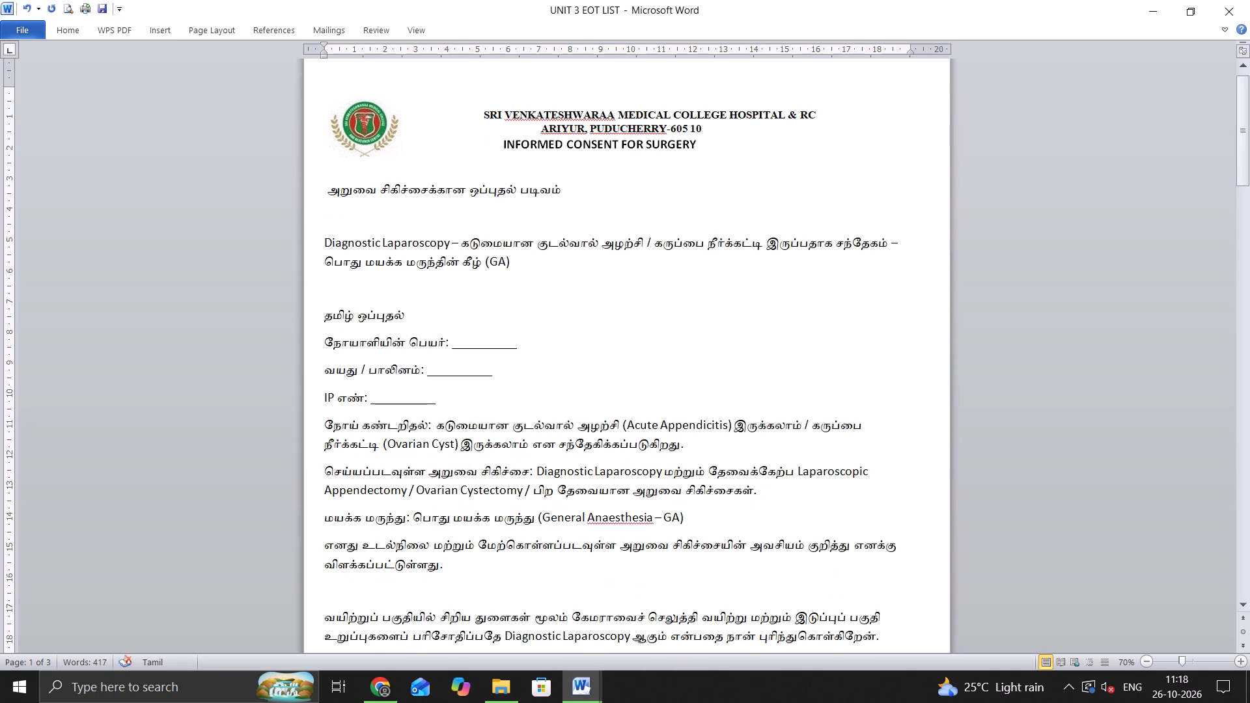
pyautogui.press('BackSpace')
# Remove the blank lines above the paragraph on possible operative findings and the paragraph introducing the treatments that may be needed.
pyautogui.press('Down')
pyautogui.press('Down')
pyautogui.press('Down')
pyautogui.press('Down')
pyautogui.press('Down')
pyautogui.press('Up')
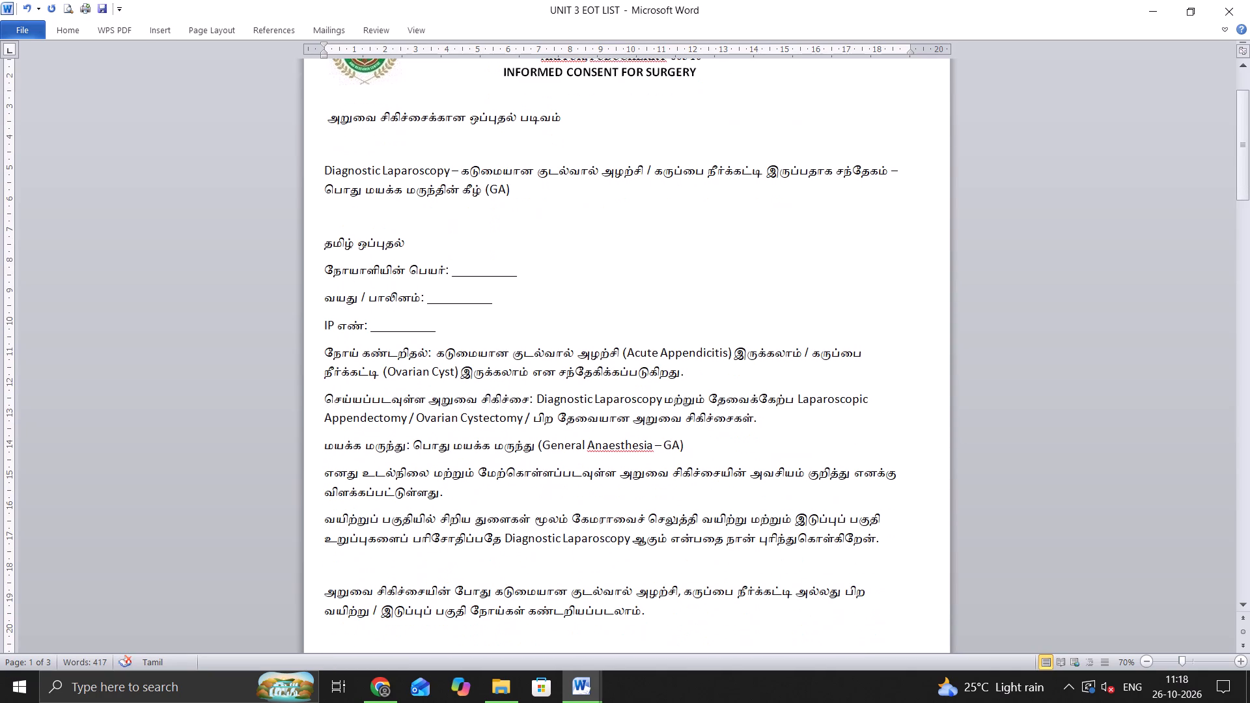
pyautogui.press('Up')
pyautogui.press('BackSpace')
pyautogui.press('Down')
pyautogui.press('Down')
pyautogui.press('Down')
pyautogui.press('BackSpace')
# Remove the blank line above the first item of the procedure list, "Laparoscopic Appendectomy".
pyautogui.press('Down')
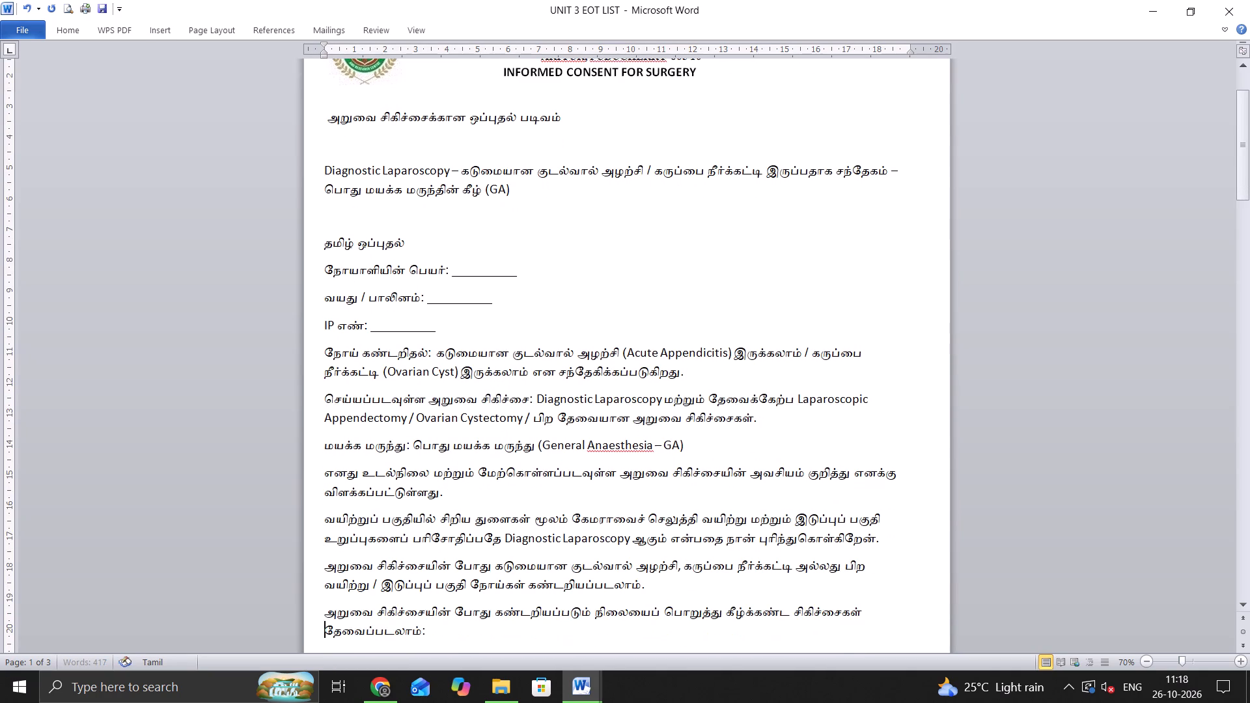
pyautogui.press('Down')
pyautogui.press('Down')
pyautogui.press('Down')
pyautogui.press('Down')
pyautogui.press('Up')
pyautogui.press('Up')
pyautogui.press('BackSpace')
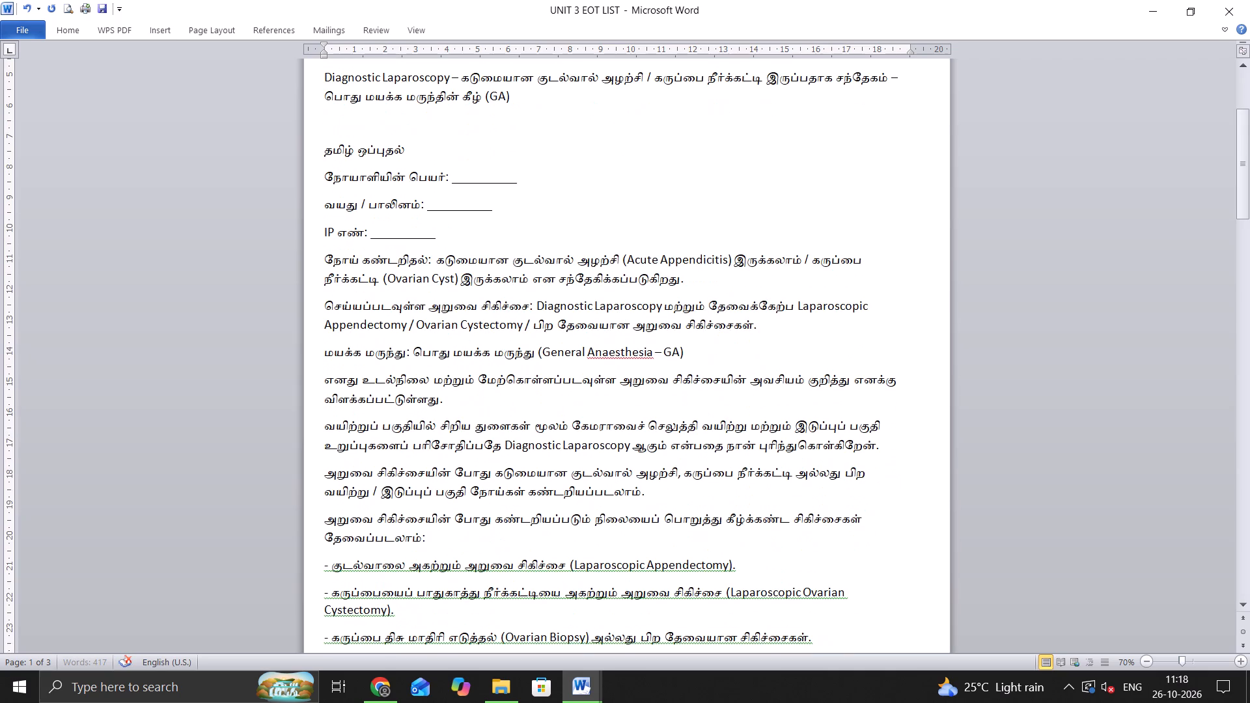
# Remove the blank line above the heading on surgical risks and complications, below the Salpingo-oophorectomy item.
pyautogui.press('Down')
pyautogui.press('Down')
pyautogui.press('Down')
pyautogui.press('Down')
pyautogui.press('Down')
pyautogui.press('Down')
pyautogui.press('Down')
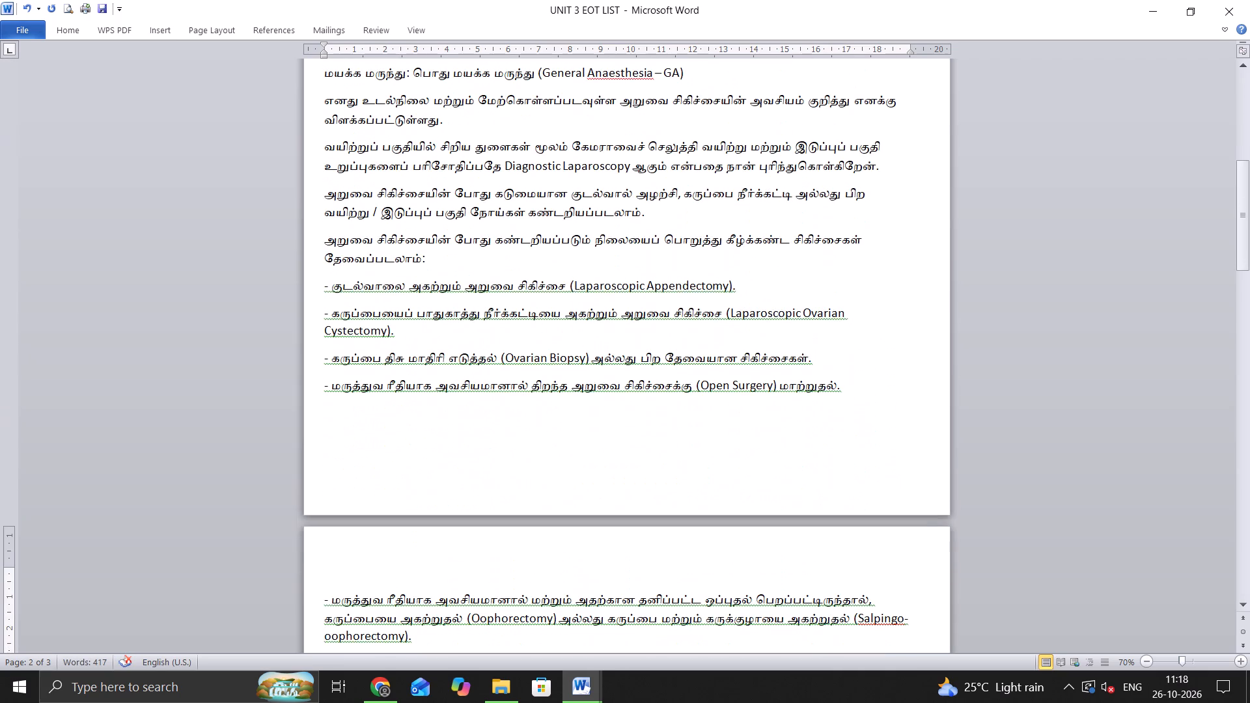
pyautogui.press('Down')
pyautogui.press('Down')
pyautogui.press('Down')
pyautogui.press('Down')
pyautogui.press('Down')
pyautogui.press('Up')
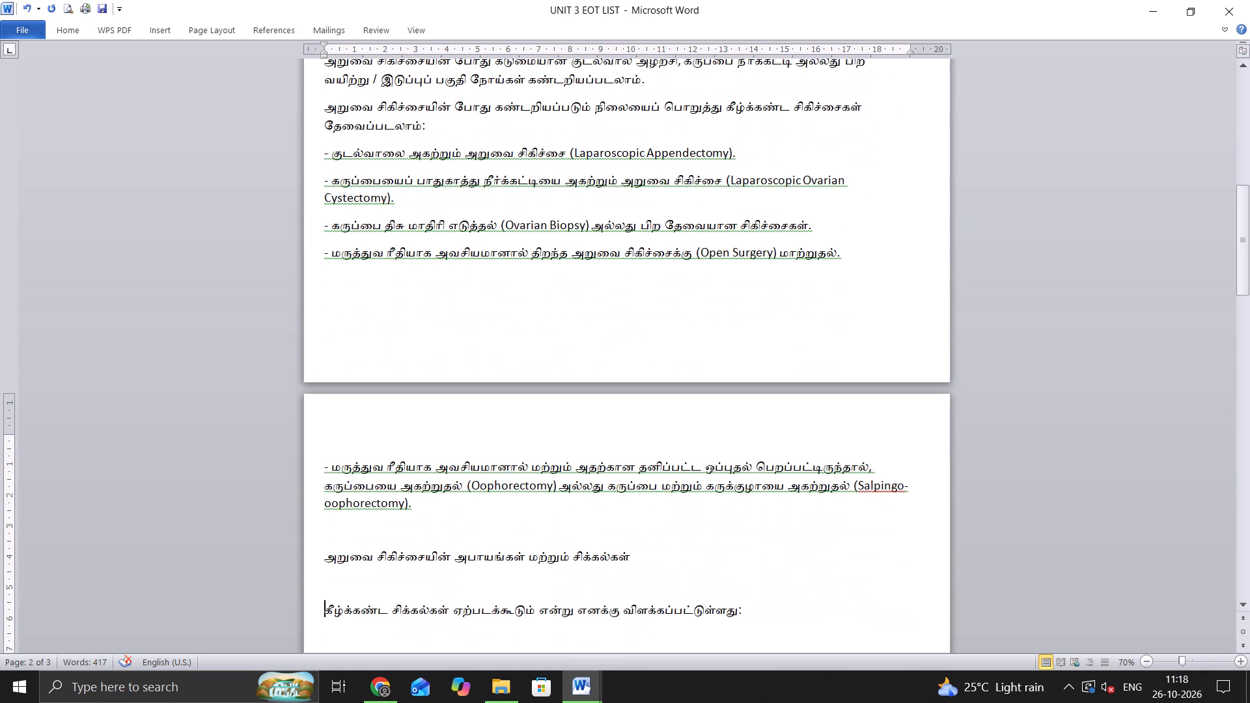
pyautogui.press('Up')
pyautogui.press('Up')
pyautogui.press('BackSpace')
# Remove the blank lines above the sentence introducing the complications and above complication item 1 on bleeding and transfusion.
pyautogui.press('Down')
pyautogui.press('Down')
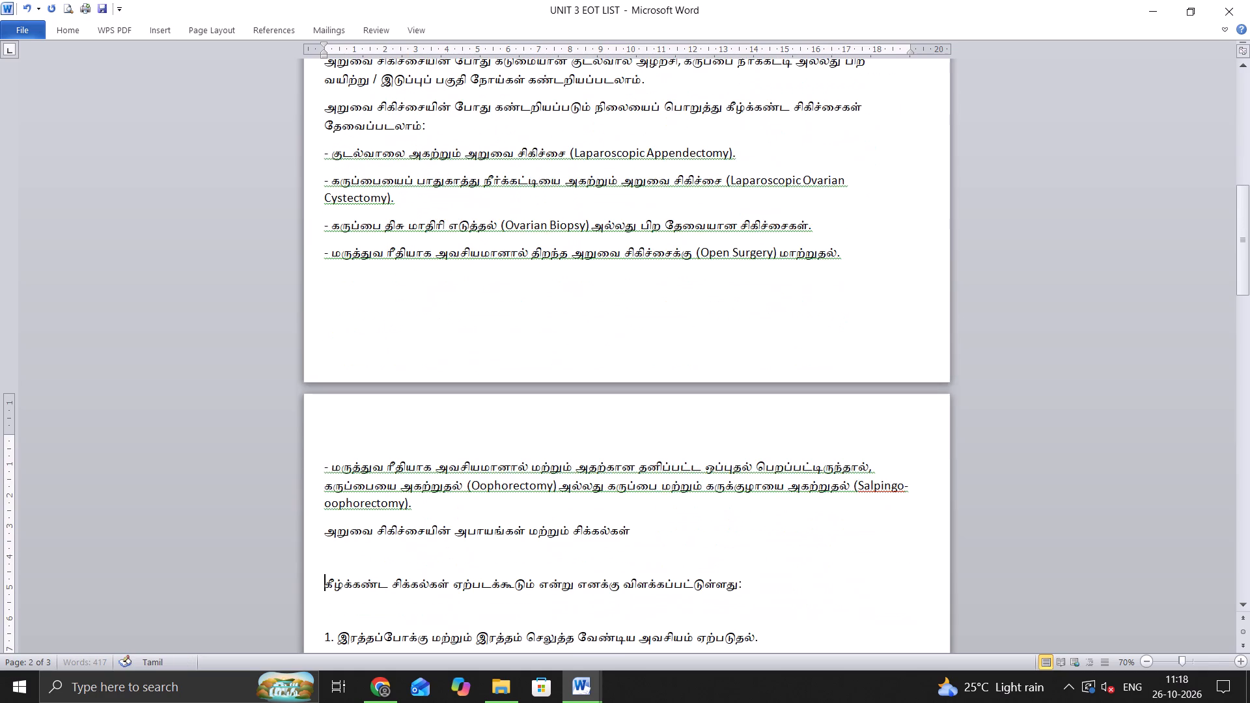
pyautogui.press('Down')
pyautogui.press('Up')
pyautogui.press('BackSpace')
pyautogui.press('Down')
pyautogui.press('Down')
pyautogui.press('BackSpace')
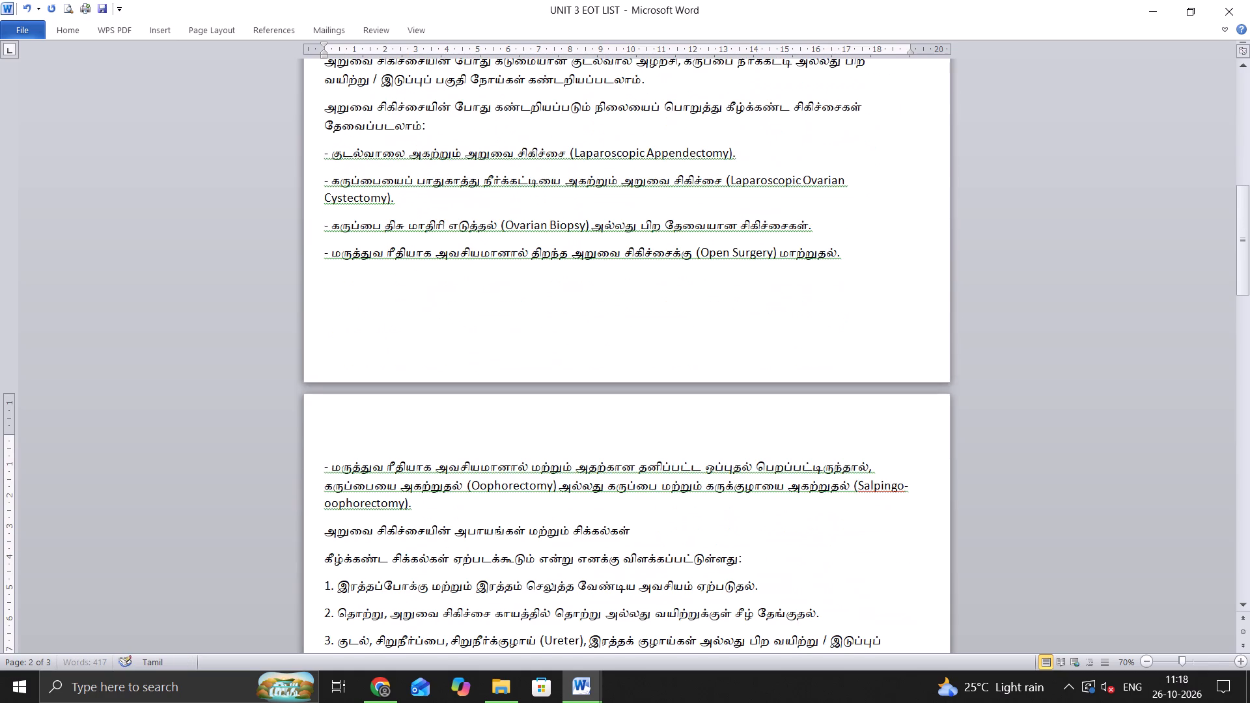
# Remove the blank line between complication item 13 and the paragraph on operative findings differing from the suspected disease.
pyautogui.press('Down')
pyautogui.press('Down')
pyautogui.press('Down')
pyautogui.press('Down')
pyautogui.press('Down')
pyautogui.press('Down')
pyautogui.press('Down')
pyautogui.press('Down')
pyautogui.press('Down')
pyautogui.press('Down')
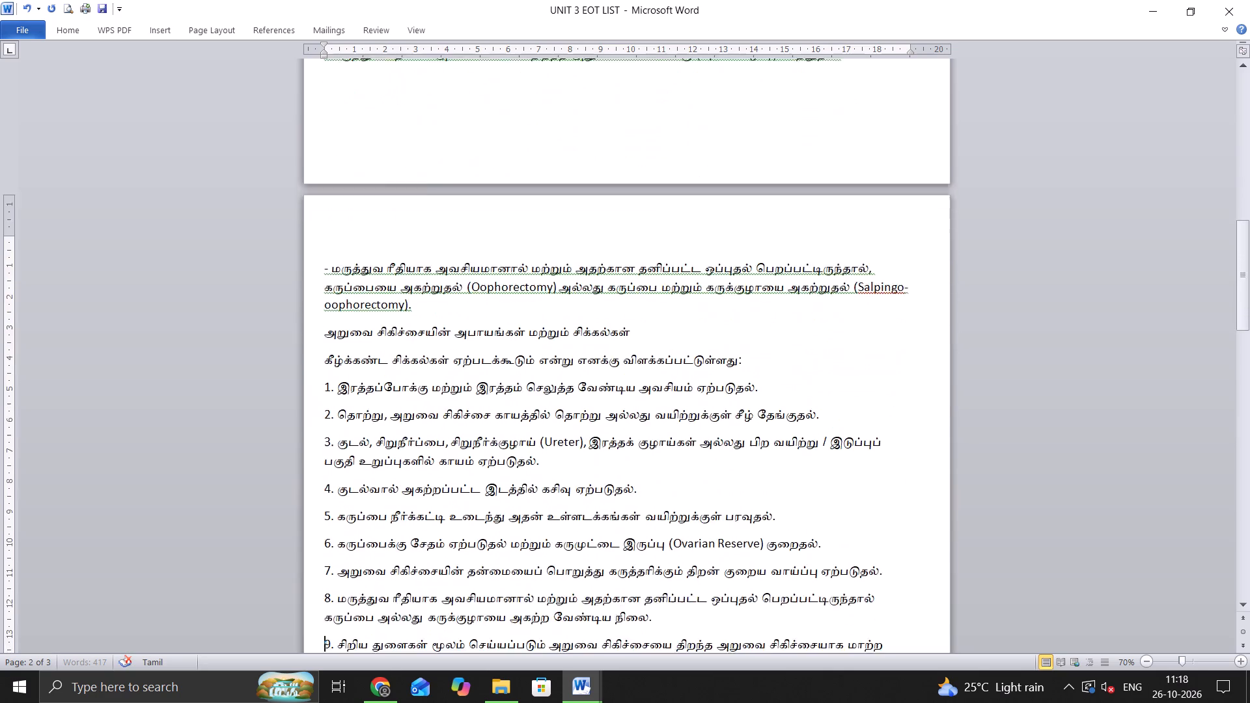
pyautogui.press('Down')
pyautogui.press('Down')
pyautogui.press('Down')
pyautogui.press('Down')
pyautogui.press('Down')
pyautogui.press('Down')
pyautogui.press('Down')
pyautogui.press('Down')
pyautogui.press('Down')
pyautogui.press('Down')
pyautogui.press('Down')
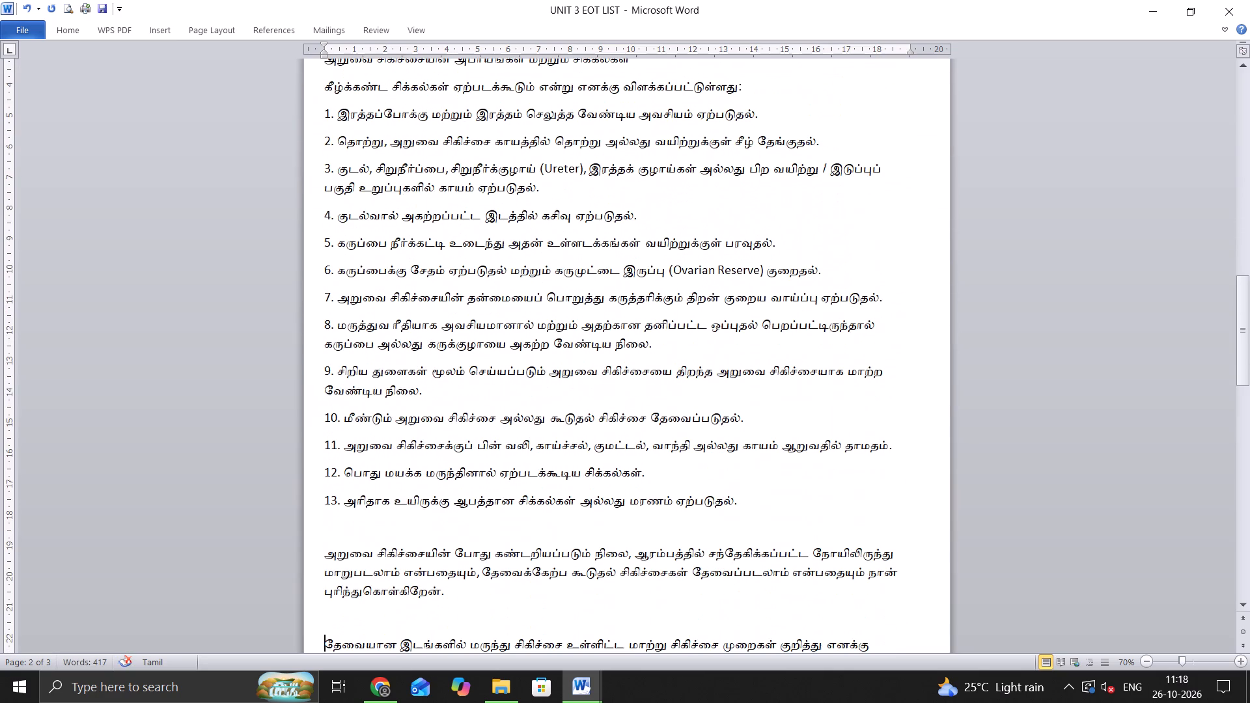
pyautogui.press('Up')
pyautogui.press('Up')
pyautogui.press('Up')
pyautogui.press('Up')
pyautogui.press('BackSpace')
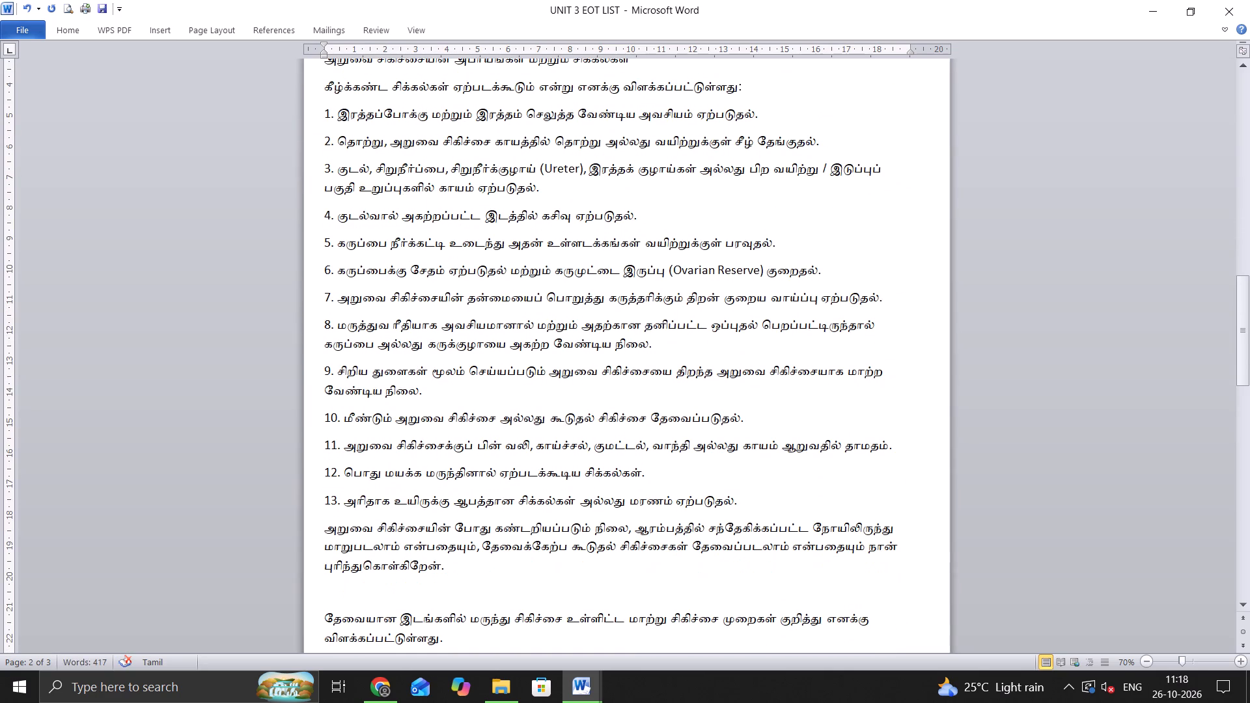
# Remove the blank line above the final paragraph on doubts being answered and full consent being given.
pyautogui.press('Down')
pyautogui.press('Down')
pyautogui.press('Down')
pyautogui.press('Down')
pyautogui.press('Down')
pyautogui.press('Down')
pyautogui.press('Down')
pyautogui.press('Down')
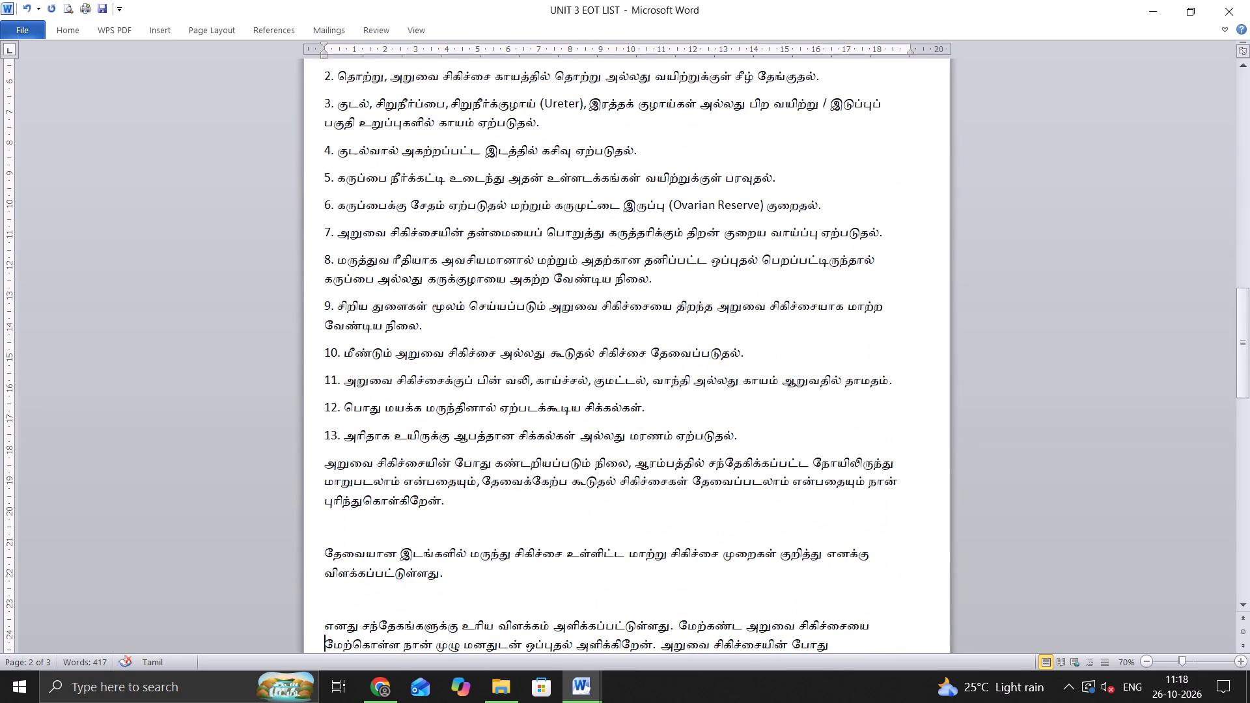
pyautogui.press('Up')
pyautogui.press('BackSpace')
# Remove the blank line above the paragraph explaining alternative treatments, including treatment with medicines.
pyautogui.press('Down')
pyautogui.press('Down')
pyautogui.press('Down')
pyautogui.press('Down')
pyautogui.press('Down')
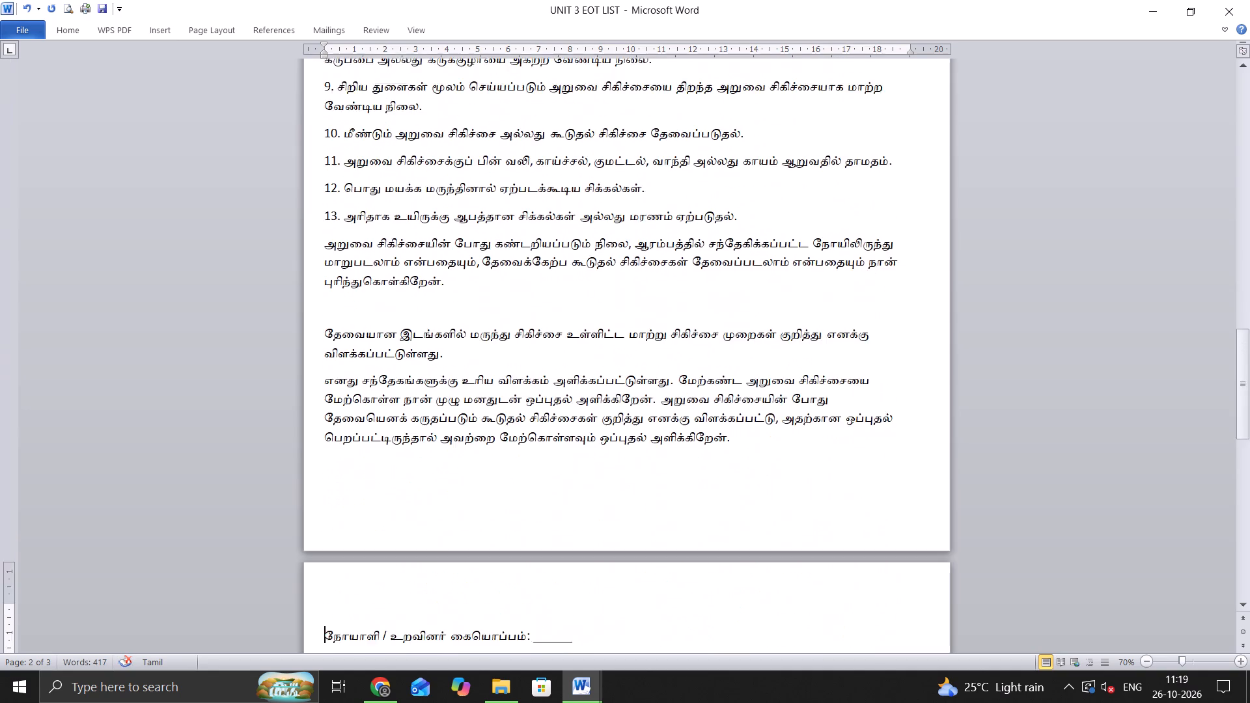
pyautogui.press('Down')
pyautogui.press('Down')
pyautogui.press('Up')
pyautogui.press('Up')
pyautogui.press('Up')
pyautogui.press('Up')
pyautogui.press('Up')
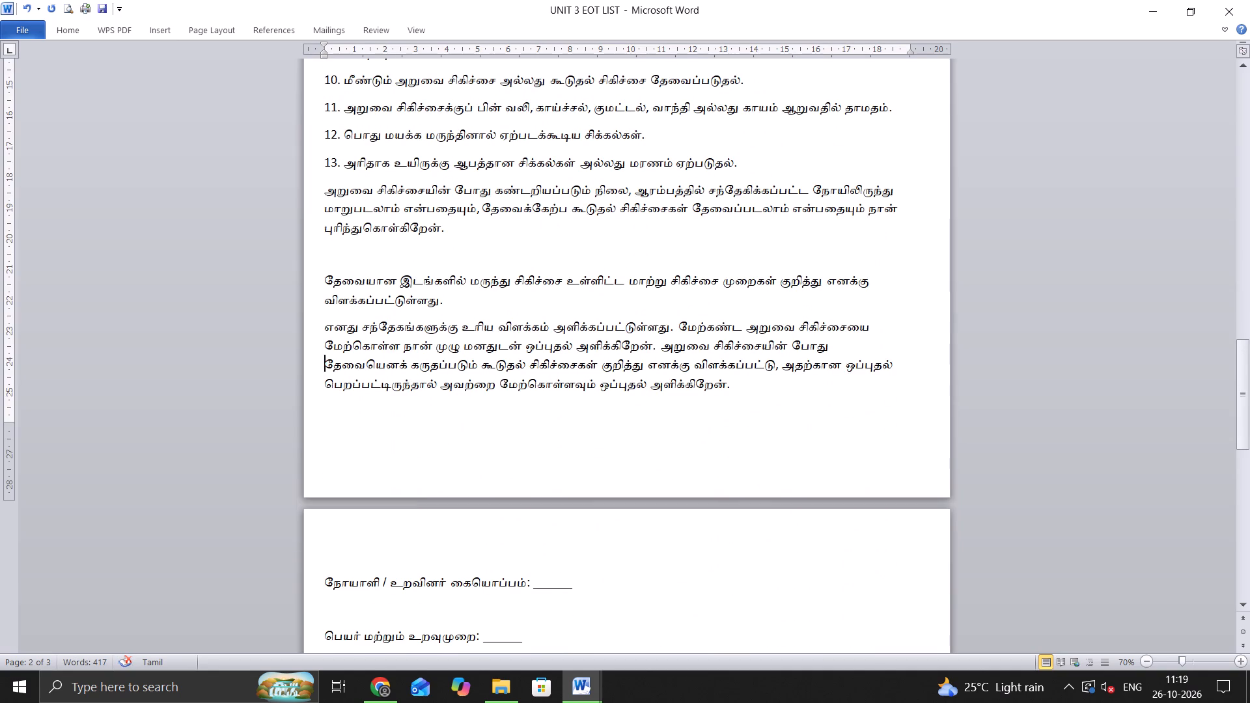
pyautogui.press('Up')
pyautogui.press('Up')
pyautogui.press('Up')
pyautogui.press('Up')
pyautogui.press('BackSpace')
# Join the final consent paragraph onto the end of the alternative treatments paragraph.
pyautogui.press('Down')
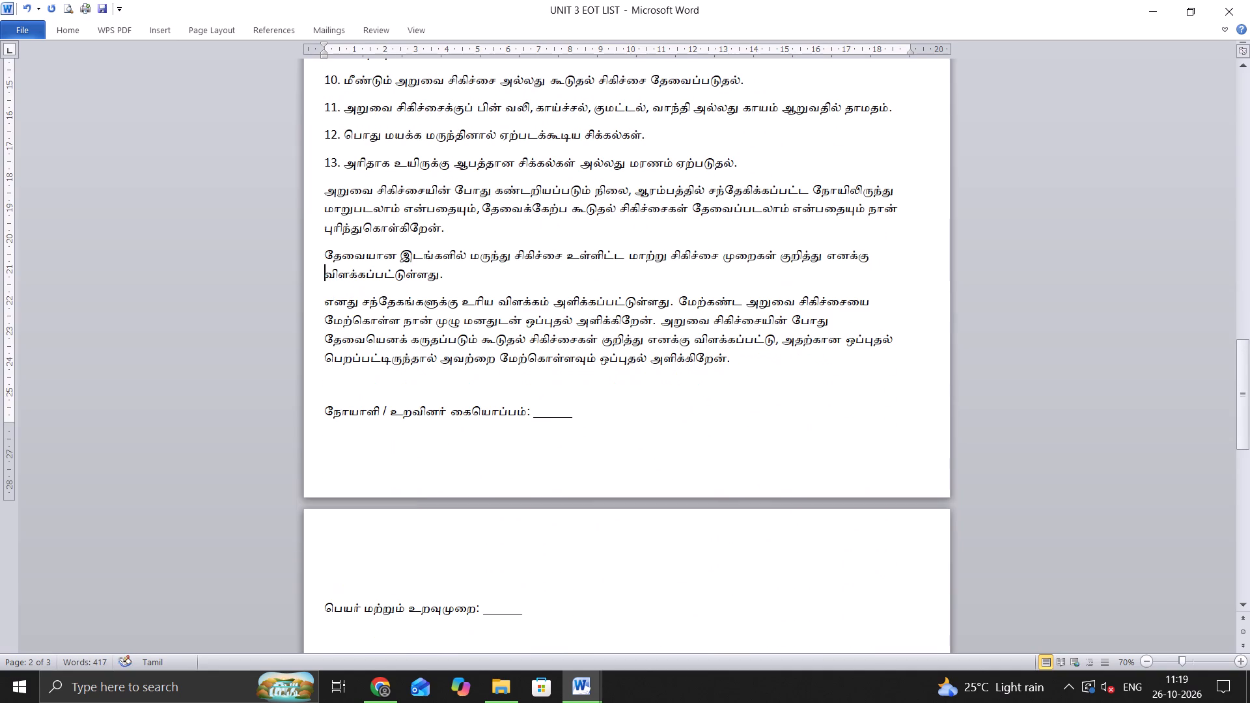
pyautogui.press('Down')
pyautogui.press('BackSpace')
# Remove the blank line between the patient/relative signature line and the name and relationship line.
pyautogui.press('Down')
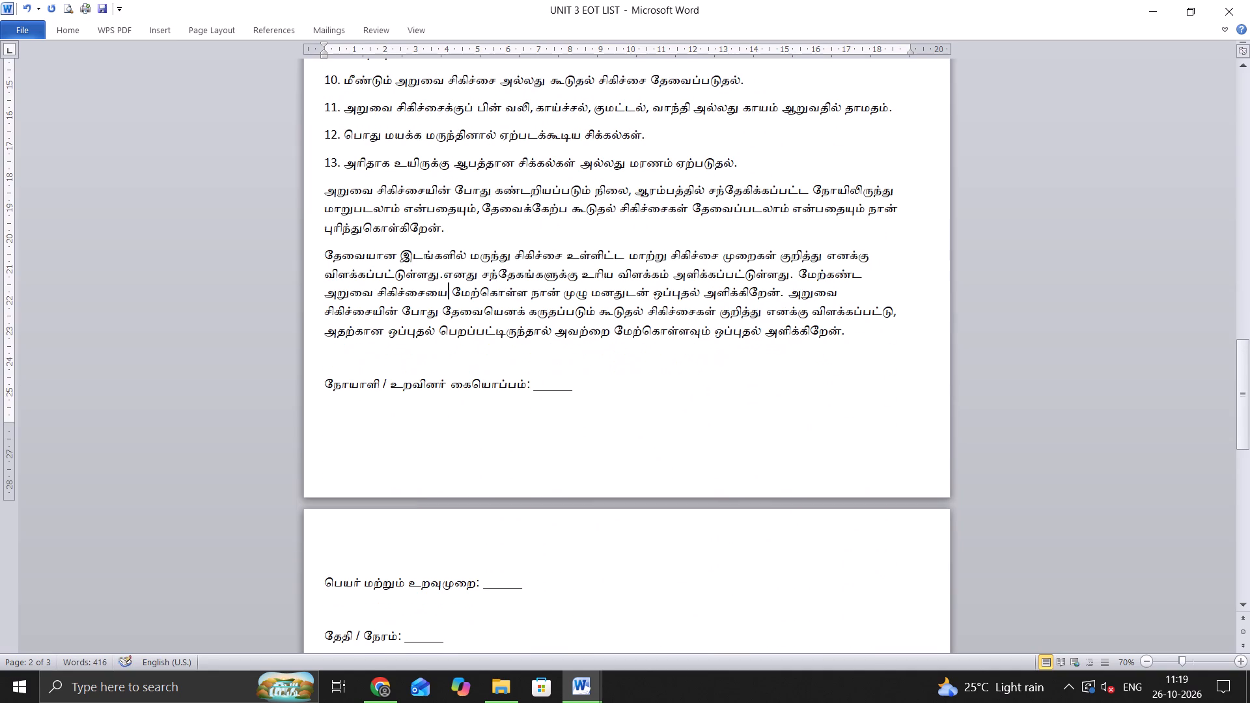
pyautogui.press('Down')
pyautogui.press('Down')
pyautogui.press('Down')
pyautogui.press('Down')
pyautogui.press('Down')
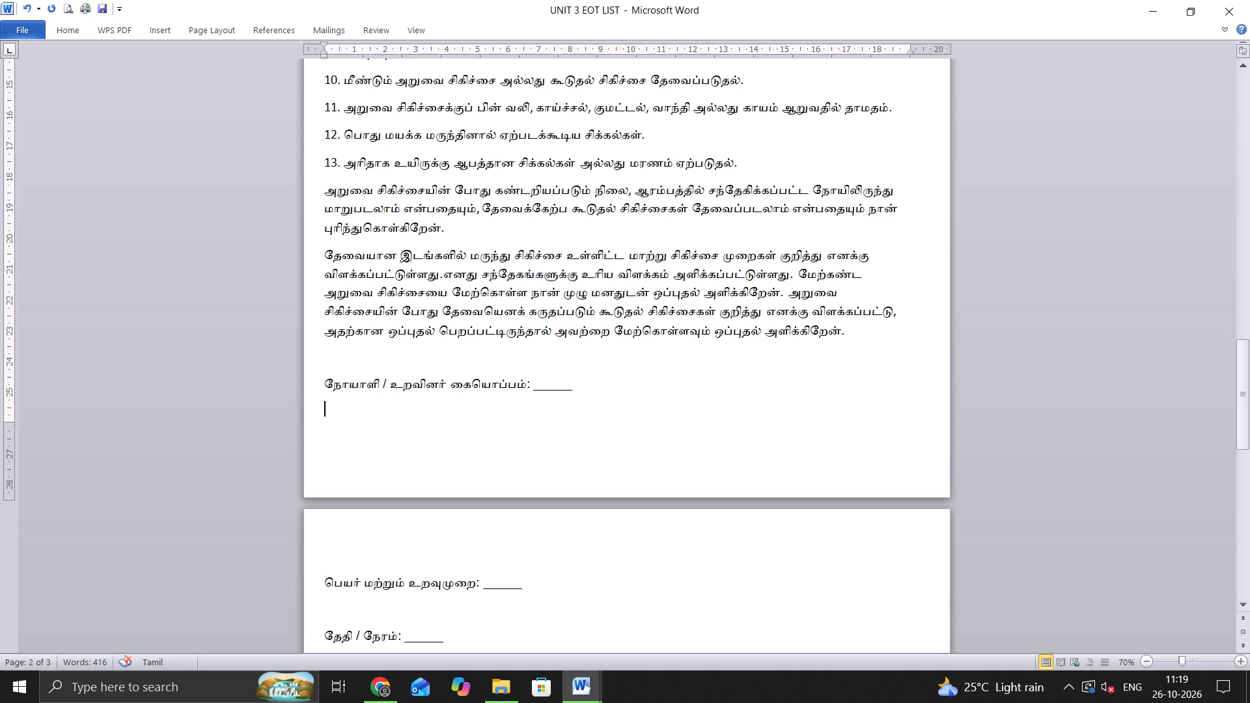
pyautogui.press('Down')
pyautogui.press('Down')
pyautogui.press('Up')
pyautogui.press('Left')
pyautogui.press('Left')
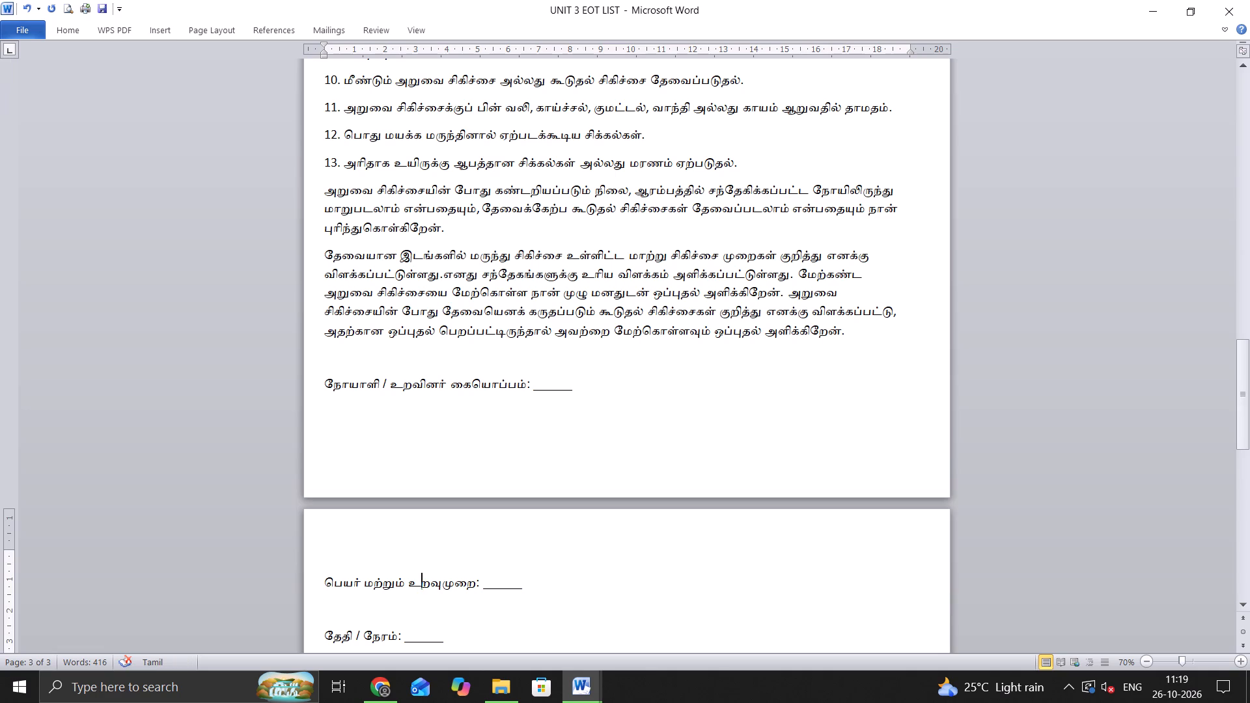
pyautogui.press('Left')
pyautogui.press('Left')
pyautogui.press('Left')
pyautogui.press('Left')
pyautogui.press('Left')
pyautogui.press('Left')
pyautogui.press('Left')
pyautogui.press('Left')
pyautogui.press('Left')
pyautogui.press('Left')
pyautogui.press('BackSpace')
# Remove the blank line between the name and relationship line and the date/time line, keeping them on separate lines.
pyautogui.press('Left')
pyautogui.press('Down')
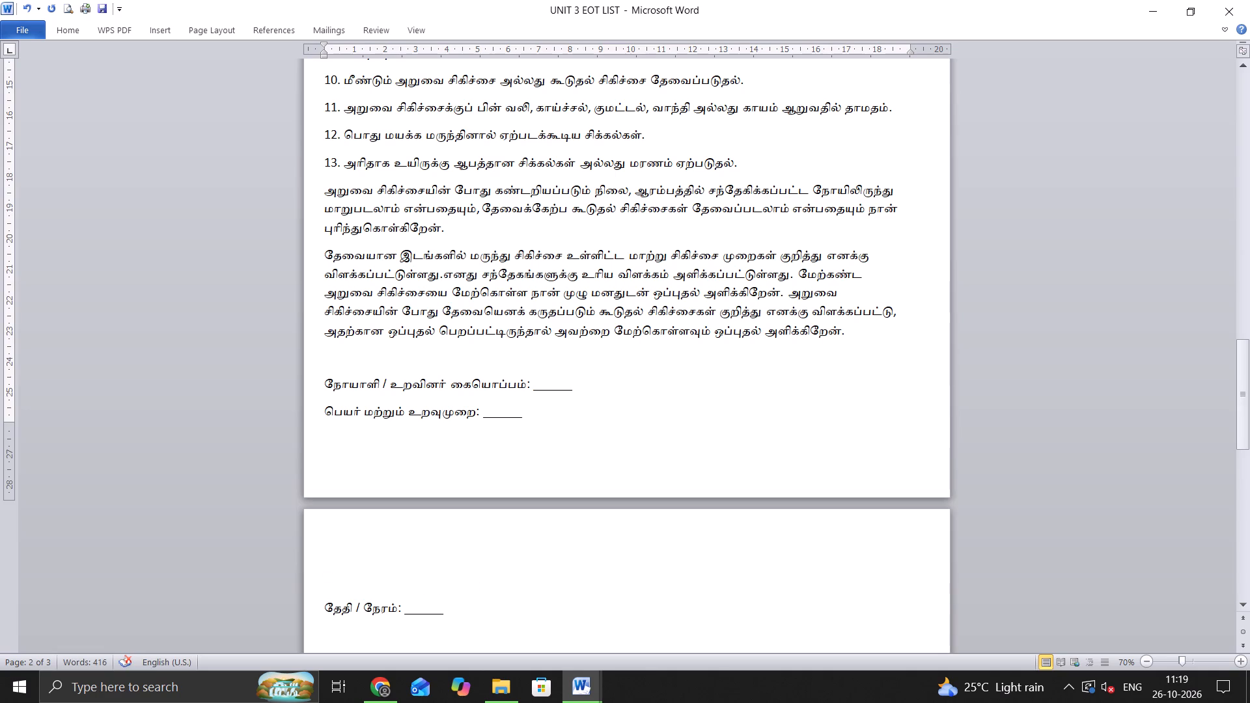
pyautogui.press('Down')
pyautogui.press('Down')
pyautogui.press('Left')
pyautogui.press('Left')
pyautogui.press('Left')
pyautogui.press('Left')
pyautogui.press('Left')
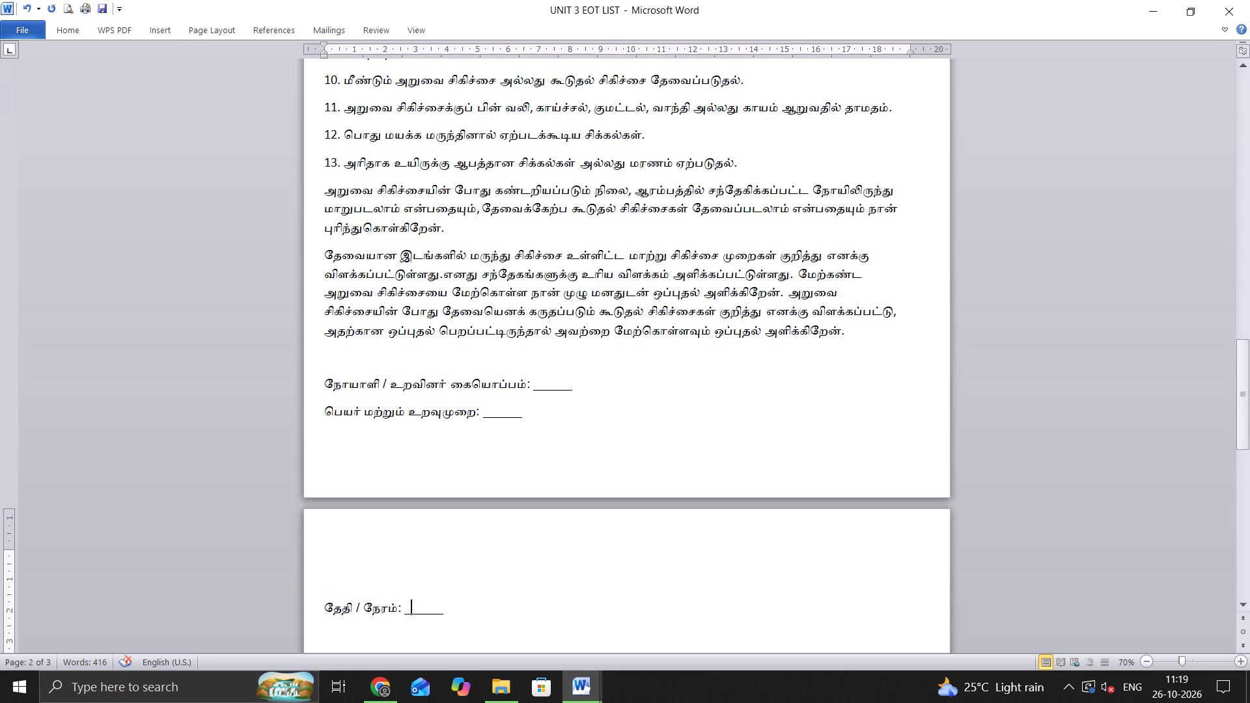
pyautogui.press('Left')
pyautogui.press('Left')
pyautogui.press('Left')
pyautogui.press('Left')
pyautogui.press('Left')
pyautogui.press('Left')
pyautogui.press('Left')
pyautogui.press('Left')
pyautogui.press('Left')
pyautogui.press('Left')
pyautogui.press('Left')
pyautogui.press('Left')
pyautogui.press('Down')
pyautogui.press('BackSpace')
pyautogui.press('BackSpace')
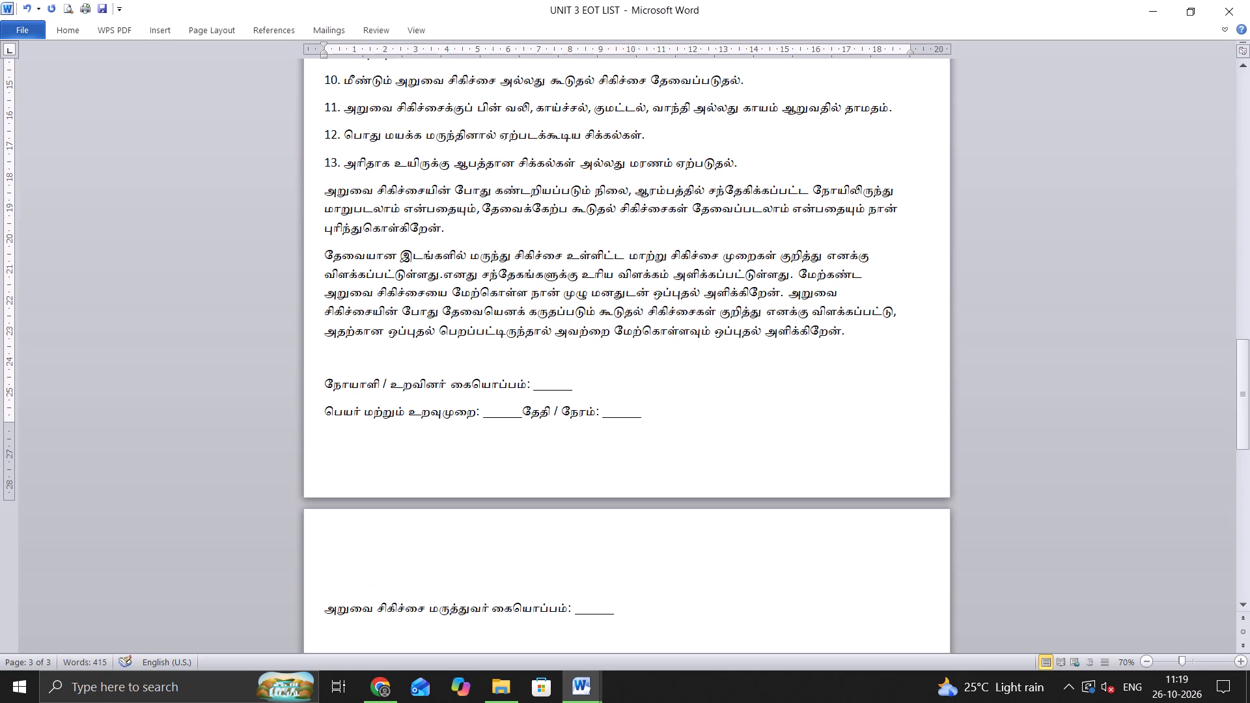
pyautogui.press(']')
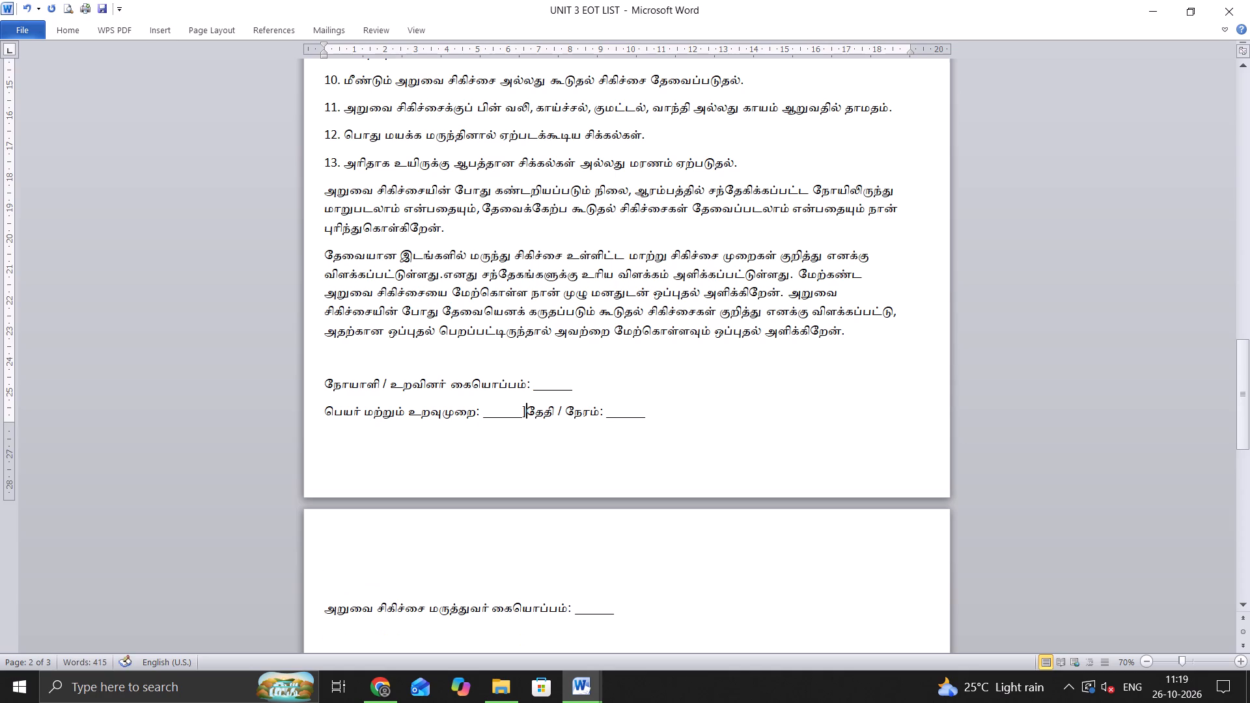
pyautogui.press('BackSpace')
pyautogui.press('Return')
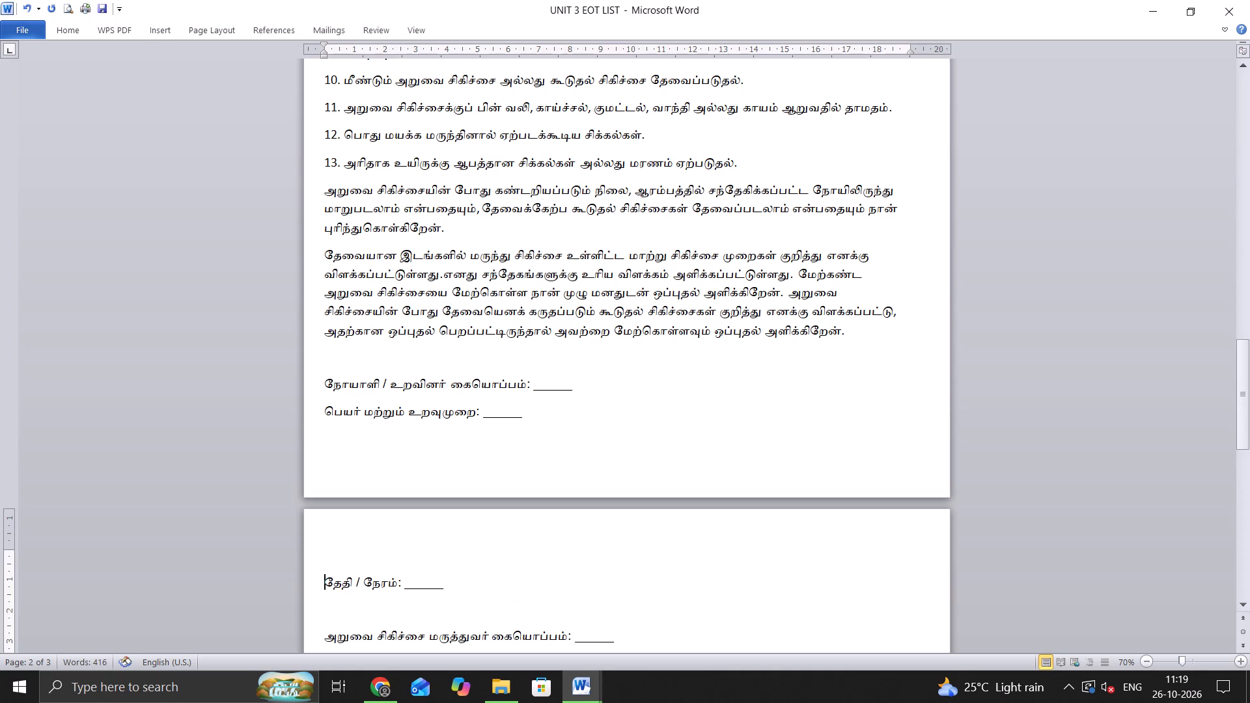
# Look over the consent text between the signature lines and the first page for remaining wasted space.
pyautogui.press('Up')
pyautogui.press('Up')
pyautogui.press('Up')
pyautogui.press('Up')
pyautogui.press('Up')
pyautogui.press('Up')
pyautogui.press('Up')
pyautogui.press('Up')
pyautogui.press('Up')
pyautogui.press('Up')
pyautogui.press('Up')
pyautogui.press('Up')
pyautogui.press('Up')
pyautogui.press('Up')
pyautogui.press('Up')
pyautogui.press('Up')
pyautogui.press('Up')
pyautogui.press('Up')
pyautogui.press('Up')
pyautogui.press('Up')
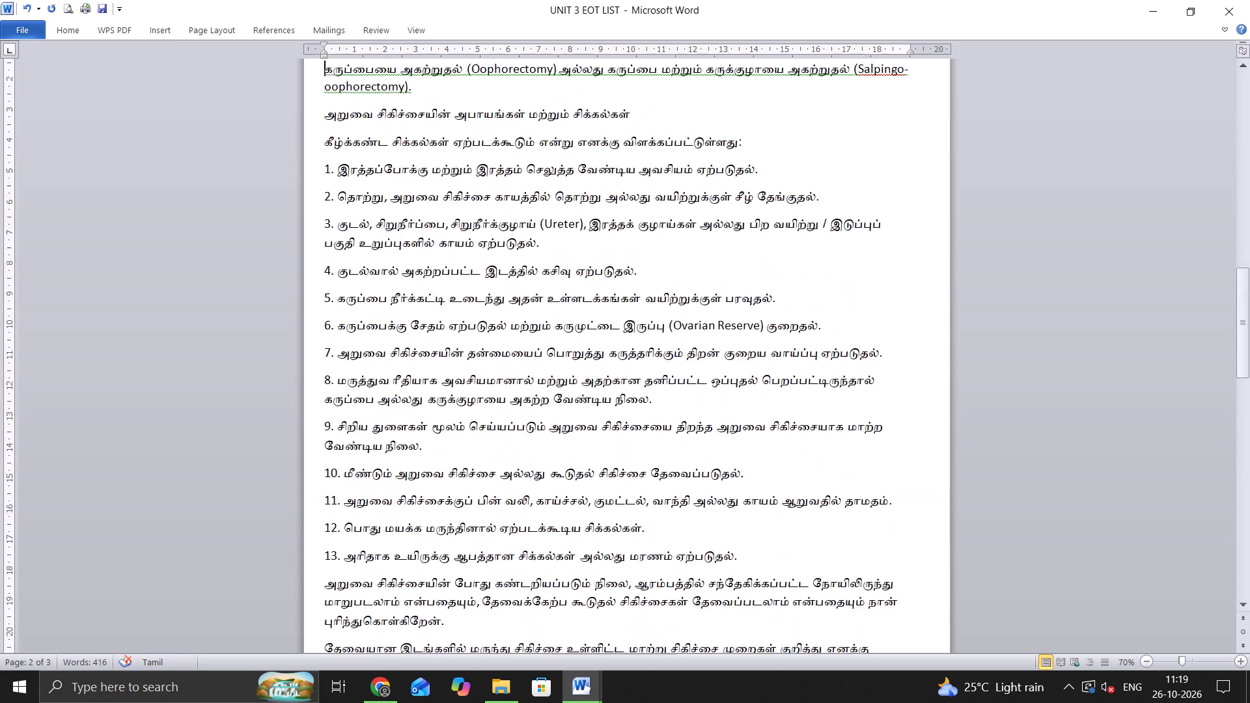
pyautogui.press('Down')
pyautogui.press('Down')
pyautogui.press('Down')
pyautogui.press('Down')
pyautogui.press('Down')
pyautogui.press('Down')
pyautogui.press('Down')
pyautogui.press('Down')
pyautogui.press('Down')
pyautogui.press('Down')
pyautogui.press('Down')
pyautogui.press('Down')
pyautogui.press('Down')
pyautogui.press('Down')
pyautogui.press('Down')
pyautogui.press('Down')
pyautogui.press('Down')
pyautogui.press('Down')
pyautogui.press('Down')
pyautogui.press('Down')
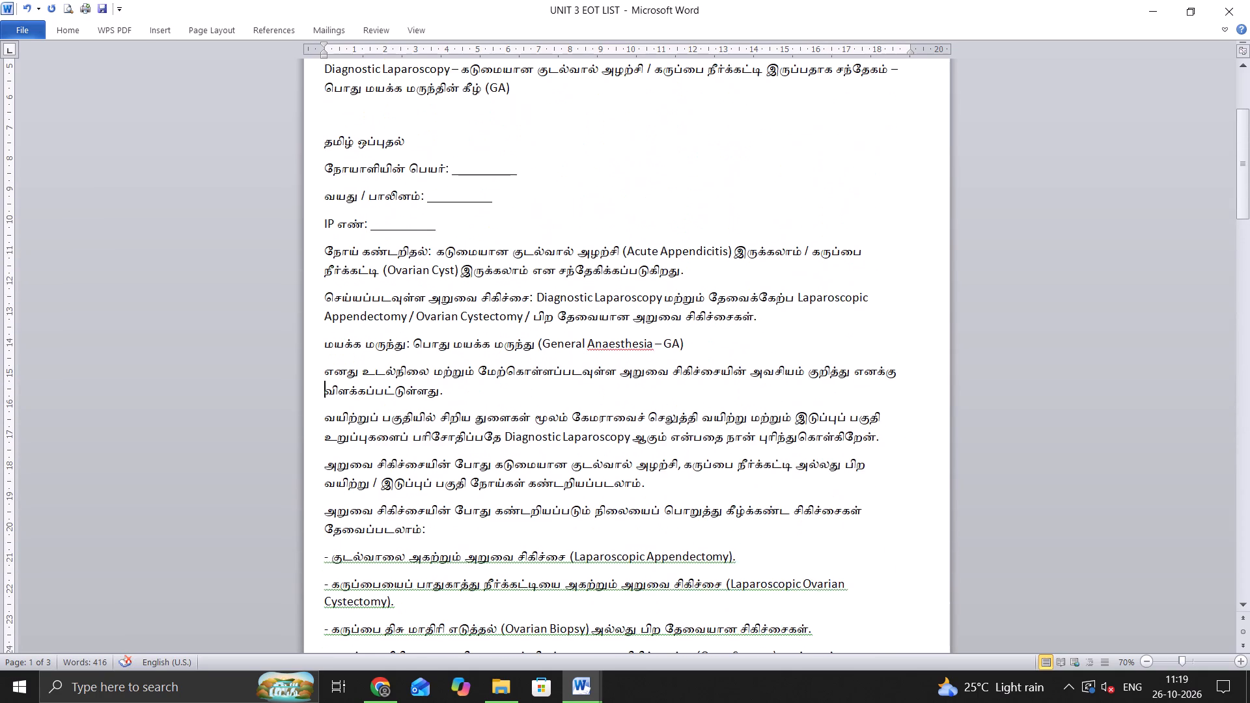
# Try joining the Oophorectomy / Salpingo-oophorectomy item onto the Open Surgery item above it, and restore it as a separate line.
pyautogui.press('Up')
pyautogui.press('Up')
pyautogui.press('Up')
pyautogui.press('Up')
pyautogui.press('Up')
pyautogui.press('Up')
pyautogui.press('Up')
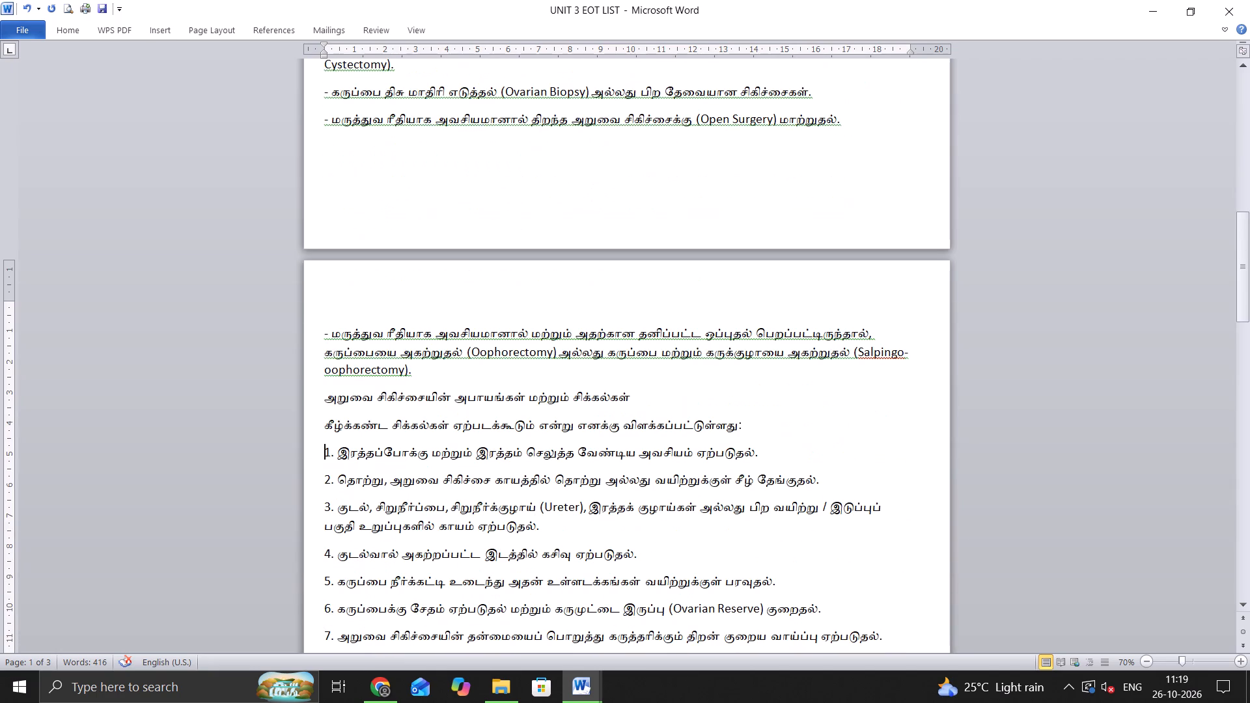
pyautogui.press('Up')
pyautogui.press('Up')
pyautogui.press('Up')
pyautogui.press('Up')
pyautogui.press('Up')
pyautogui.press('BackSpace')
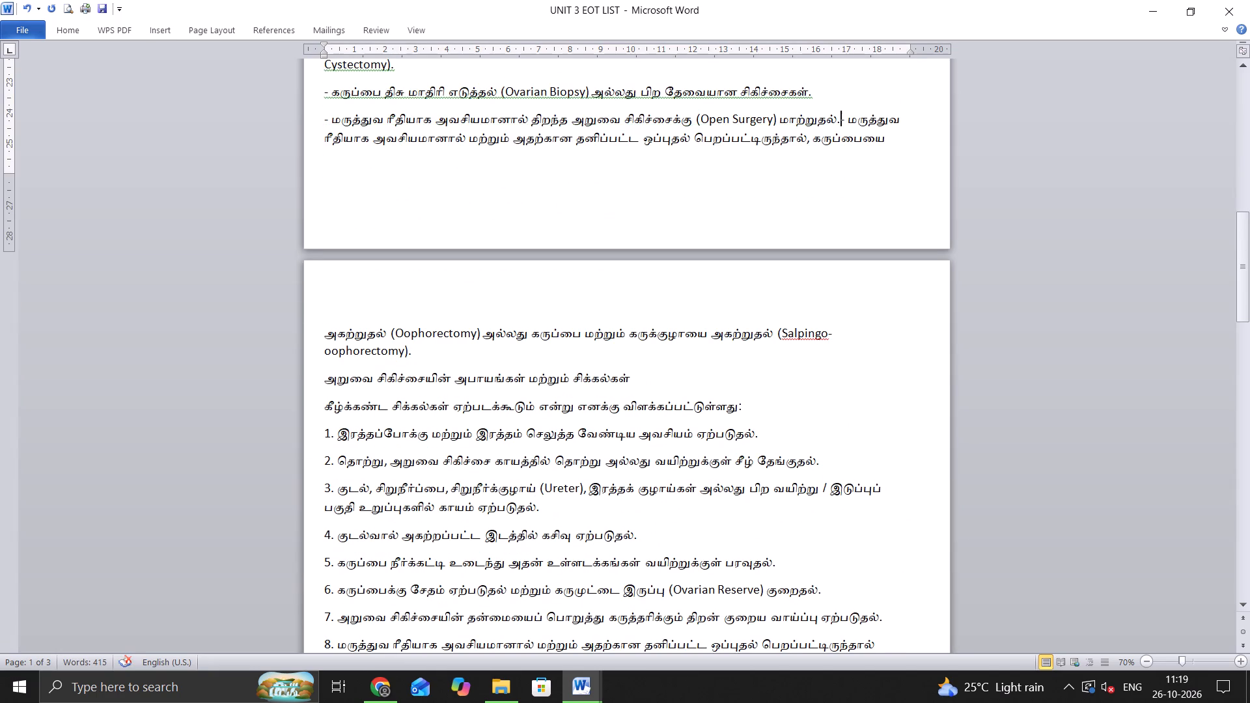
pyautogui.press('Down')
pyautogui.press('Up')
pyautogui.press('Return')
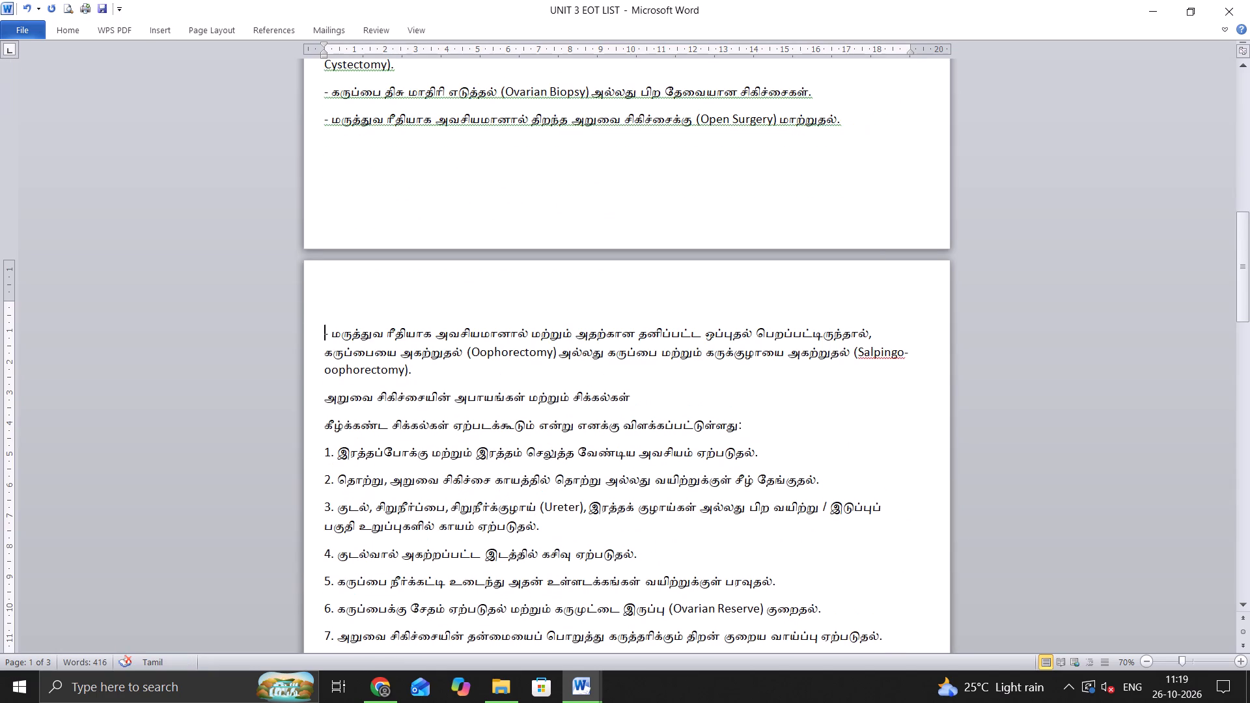
# Check the spacing from the risk list down to the date, surgeon and witness signature lines.
pyautogui.press('Down')
pyautogui.press('Down')
pyautogui.press('Down')
pyautogui.press('Down')
pyautogui.press('Down')
pyautogui.press('Down')
pyautogui.press('Down')
pyautogui.press('Down')
pyautogui.press('Down')
pyautogui.press('Down')
pyautogui.press('Down')
pyautogui.press('Down')
pyautogui.press('Down')
pyautogui.press('Down')
pyautogui.press('Down')
pyautogui.press('Down')
pyautogui.press('Down')
pyautogui.press('Down')
pyautogui.press('Down')
pyautogui.press('Down')
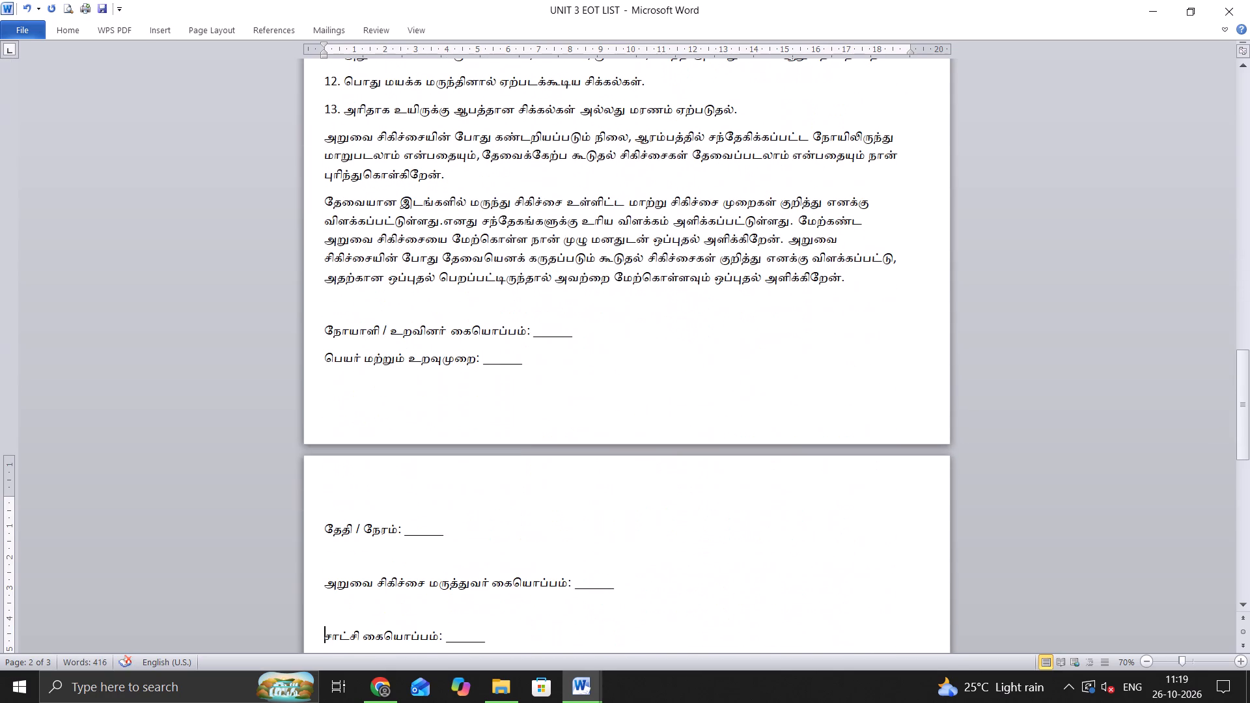
# Remove the blank line above the தமிழ் ஒப்புதல் heading, below the Diagnostic Laparoscopy title.
pyautogui.press('Up')
pyautogui.press('Up')
pyautogui.press('Up')
pyautogui.press('Up')
pyautogui.press('Up')
pyautogui.press('Up')
pyautogui.press('Up')
pyautogui.press('Up')
pyautogui.press('Up')
pyautogui.press('Up')
pyautogui.press('Up')
pyautogui.press('Up')
pyautogui.press('Up')
pyautogui.press('Up')
pyautogui.press('Up')
pyautogui.press('Up')
pyautogui.press('Up')
pyautogui.press('Up')
pyautogui.press('Up')
pyautogui.press('Up')
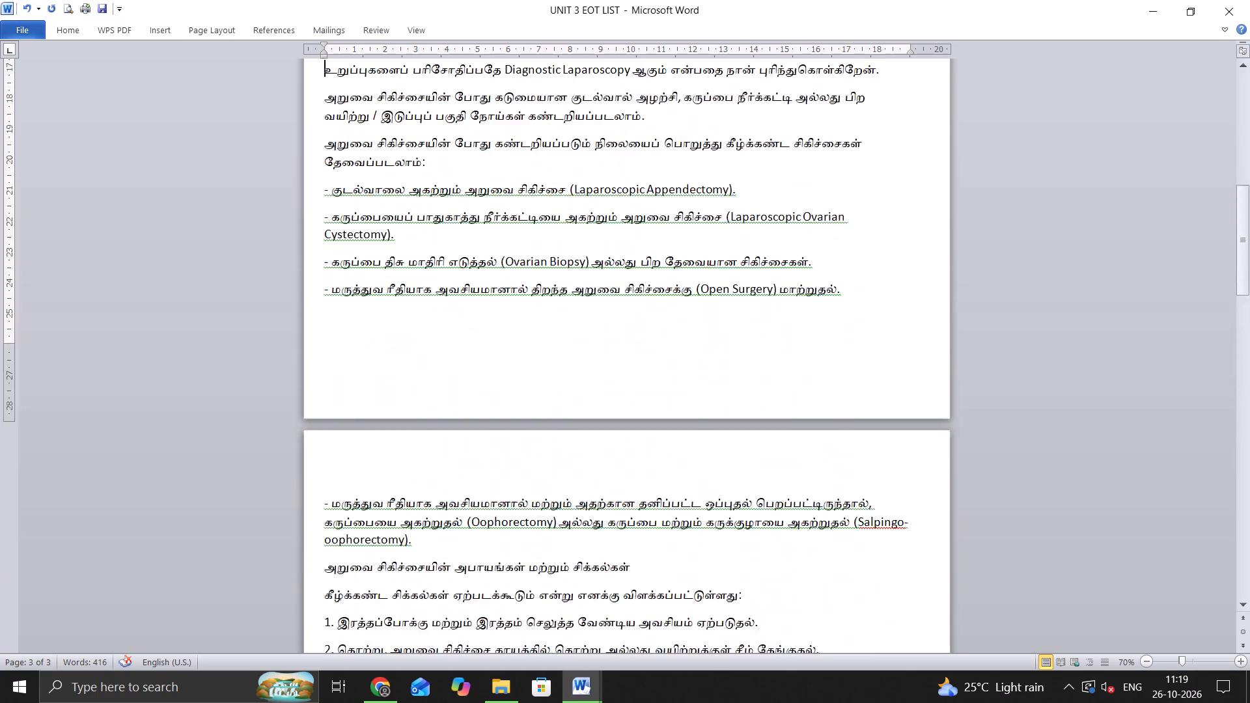
pyautogui.press('Down')
pyautogui.press('Down')
pyautogui.press('Down')
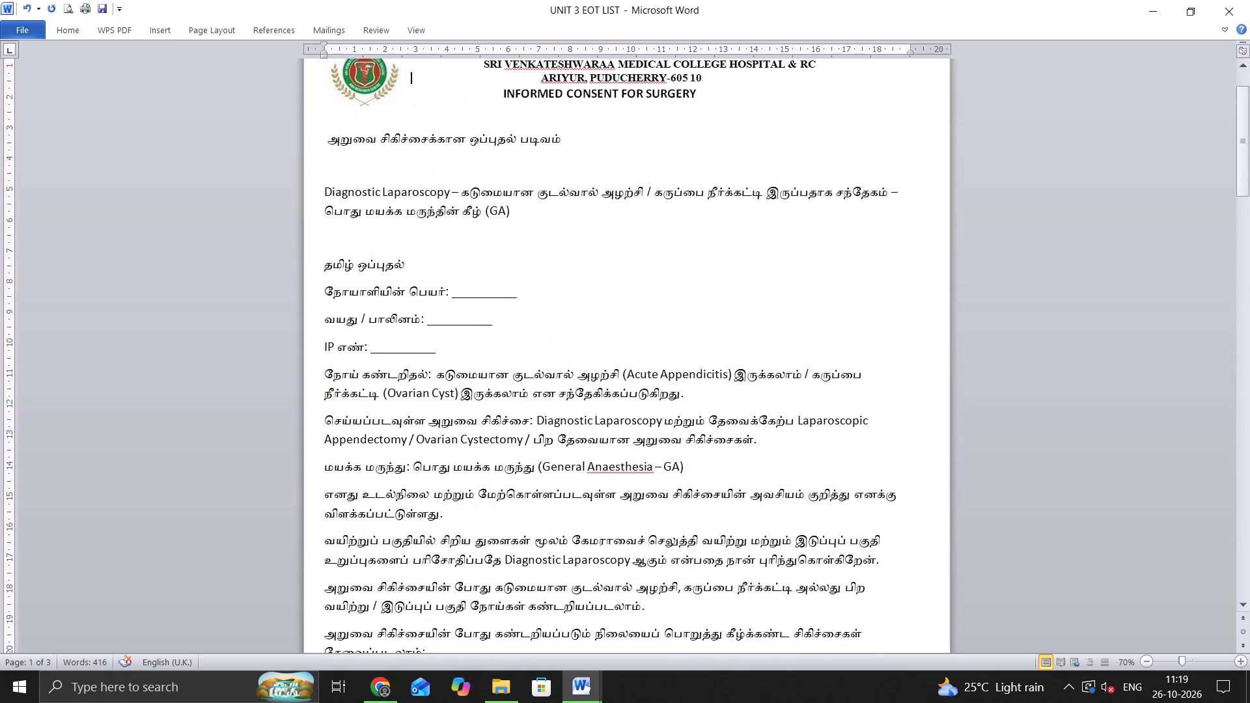
pyautogui.press('Left')
pyautogui.press('Down')
pyautogui.press('Down')
pyautogui.press('Down')
pyautogui.press('Down')
pyautogui.press('Down')
pyautogui.press('Down')
pyautogui.press('Down')
pyautogui.press('Left')
pyautogui.press('Left')
pyautogui.press('Left')
pyautogui.press('Left')
pyautogui.press('Left')
pyautogui.press('Left')
pyautogui.press('Left')
pyautogui.press('Left')
pyautogui.press('Left')
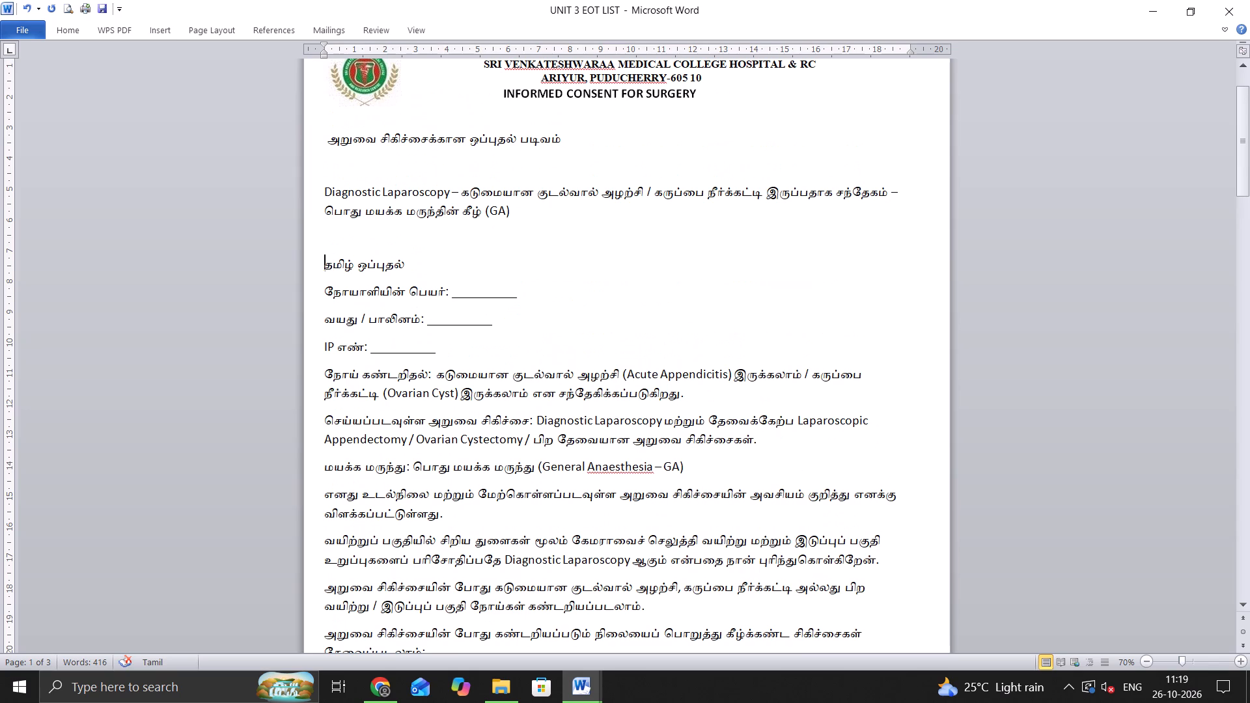
pyautogui.press('BackSpace')
# Examine how the consent text flows from the first page into the risks and complications section.
pyautogui.press('Down')
pyautogui.press('Down')
pyautogui.press('Down')
pyautogui.press('Down')
pyautogui.press('Down')
pyautogui.press('Down')
pyautogui.press('Down')
pyautogui.press('Down')
pyautogui.press('Down')
pyautogui.press('Down')
pyautogui.press('Down')
pyautogui.press('Down')
pyautogui.press('Down')
pyautogui.press('Down')
pyautogui.press('Down')
pyautogui.press('Down')
pyautogui.press('Down')
pyautogui.press('Down')
pyautogui.press('Down')
pyautogui.press('Down')
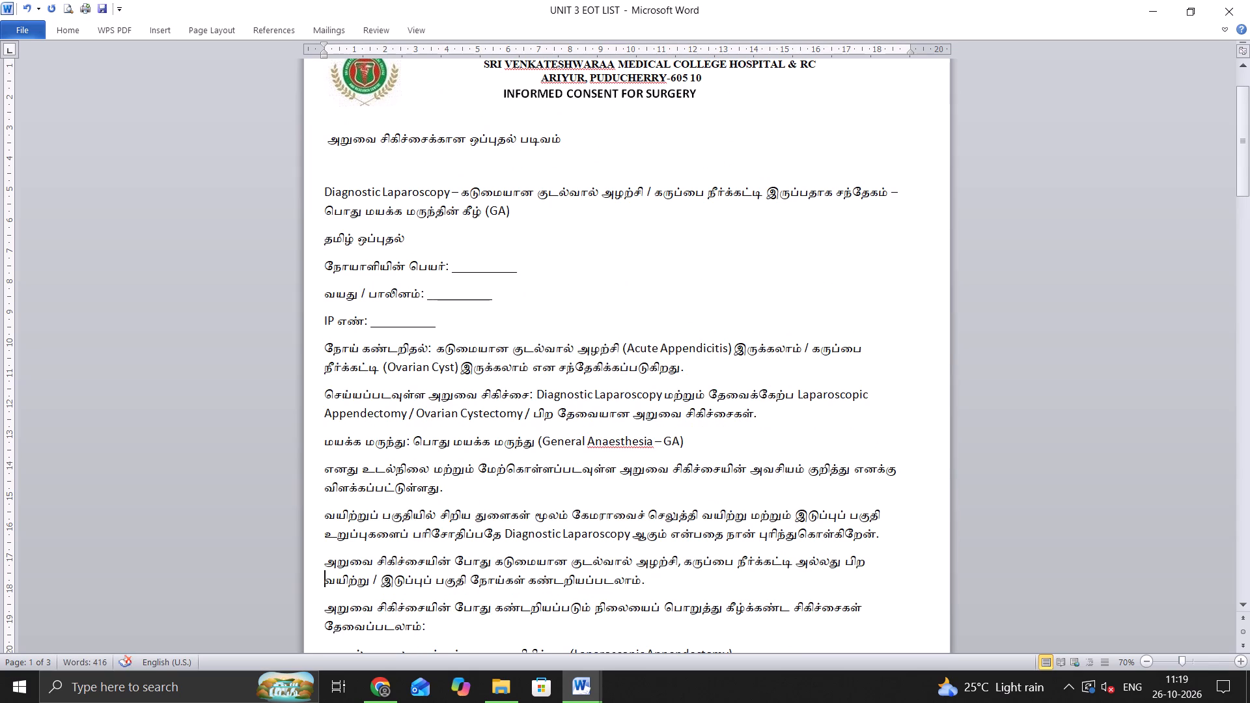
pyautogui.press('Up')
pyautogui.press('Up')
pyautogui.press('Up')
pyautogui.press('Up')
pyautogui.press('Up')
pyautogui.press('Up')
pyautogui.press('Up')
pyautogui.press('Up')
pyautogui.press('Up')
pyautogui.press('Up')
pyautogui.press('Up')
pyautogui.press('Up')
pyautogui.press('Up')
pyautogui.press('Up')
pyautogui.press('Up')
pyautogui.press('Up')
pyautogui.press('Up')
pyautogui.press('Up')
pyautogui.press('Up')
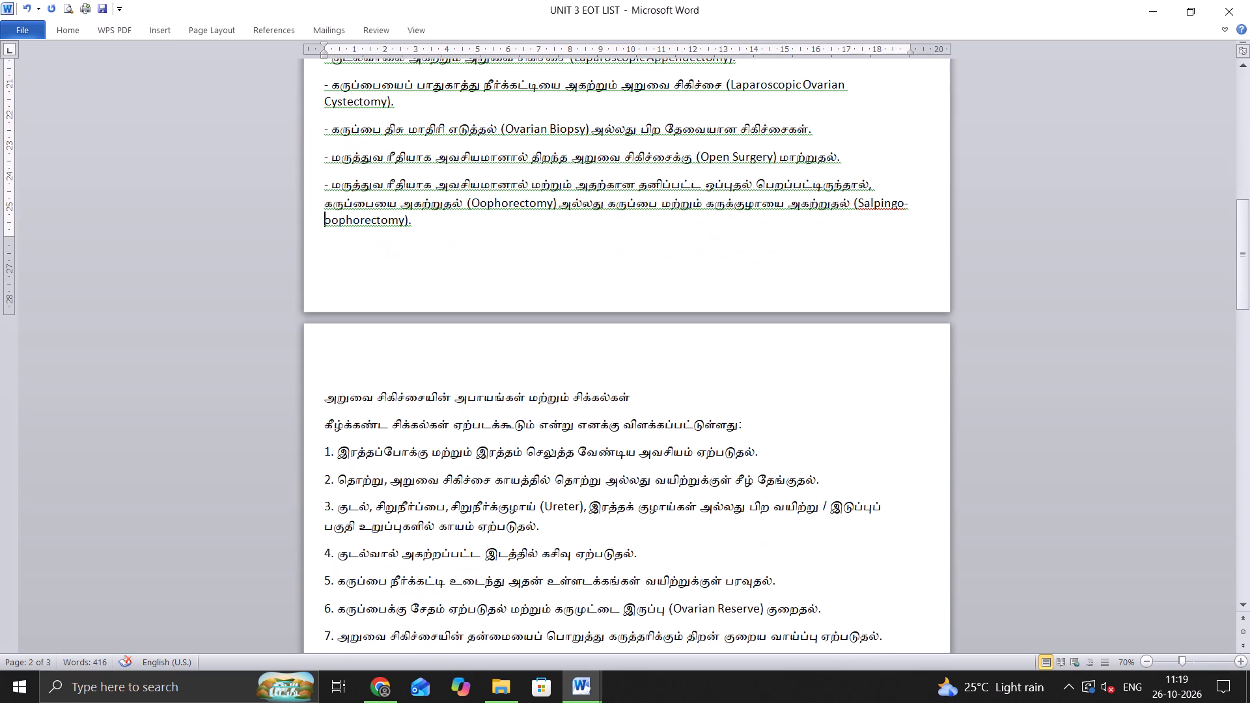
# Remove the blank line between the date/time line and the surgeon's signature line at the end of the Tamil consent.
pyautogui.press('Down')
pyautogui.press('Down')
pyautogui.press('Down')
pyautogui.press('Down')
pyautogui.press('Down')
pyautogui.press('Down')
pyautogui.press('Down')
pyautogui.press('Down')
pyautogui.press('Down')
pyautogui.press('Down')
pyautogui.press('Down')
pyautogui.press('Down')
pyautogui.press('Down')
pyautogui.press('Down')
pyautogui.press('Down')
pyautogui.press('Down')
pyautogui.press('Down')
pyautogui.press('Down')
pyautogui.press('Down')
pyautogui.press('Down')
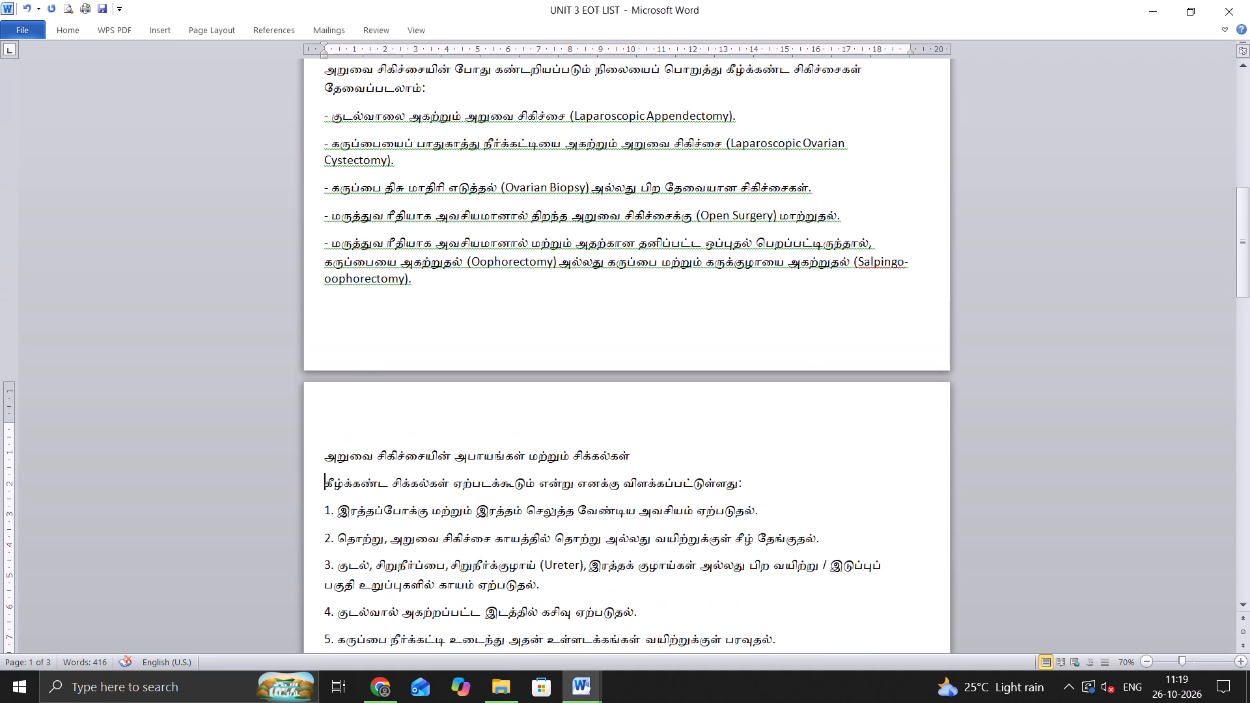
pyautogui.press('Down')
pyautogui.press('Down')
pyautogui.press('Down')
pyautogui.press('Down')
pyautogui.press('Down')
pyautogui.press('Down')
pyautogui.press('Down')
pyautogui.press('Down')
pyautogui.press('Down')
pyautogui.press('Down')
pyautogui.press('Down')
pyautogui.press('Down')
pyautogui.press('Down')
pyautogui.press('Down')
pyautogui.press('Down')
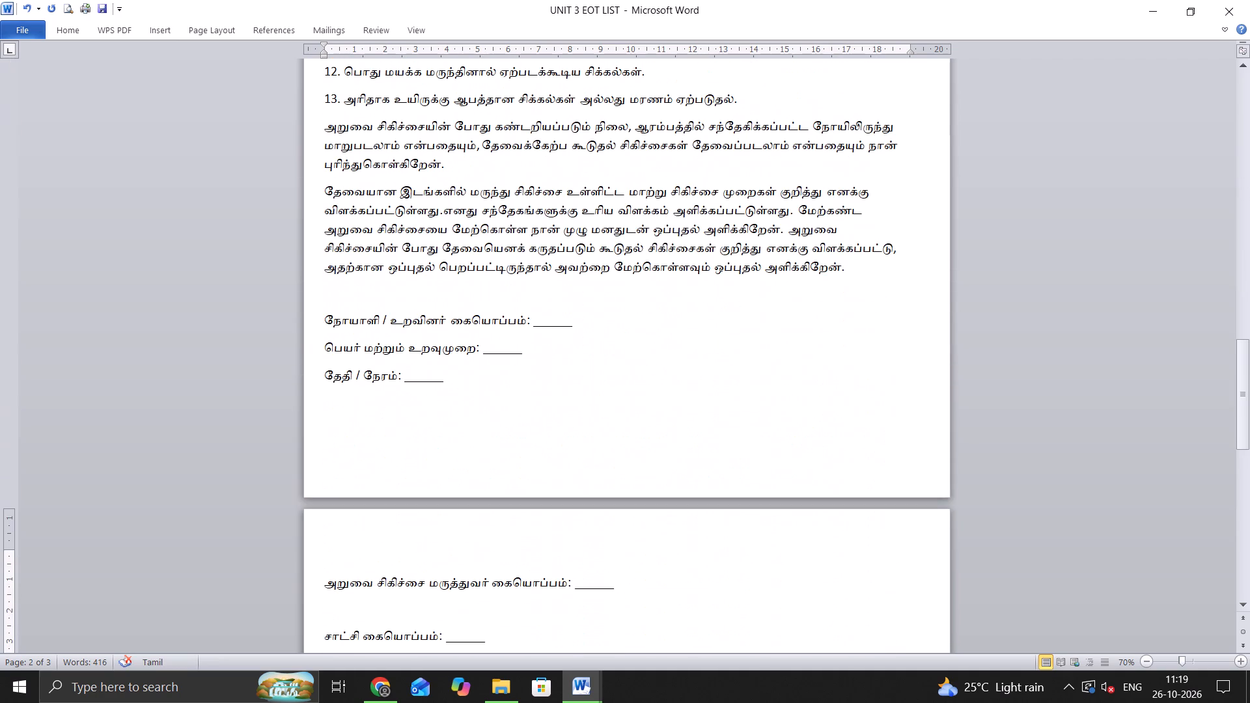
pyautogui.press('Up')
pyautogui.press('Up')
pyautogui.press('Up')
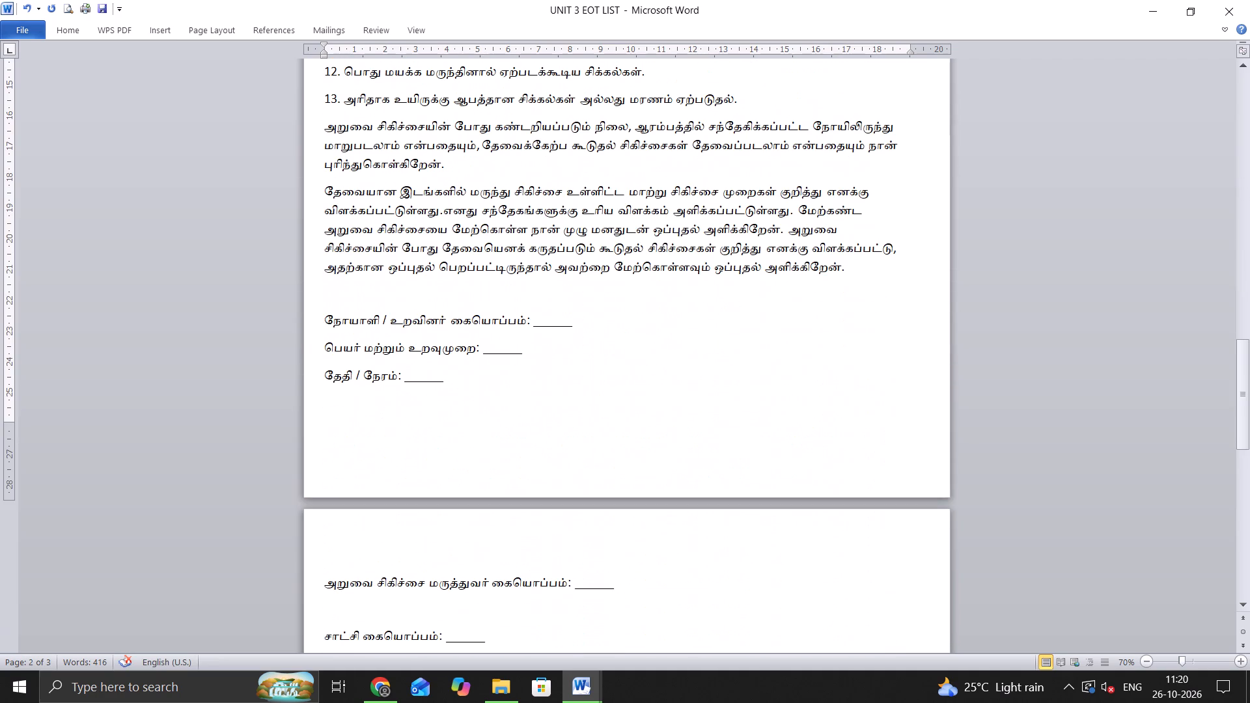
pyautogui.press('Down')
pyautogui.press('Down')
pyautogui.press('Up')
pyautogui.press('BackSpace')
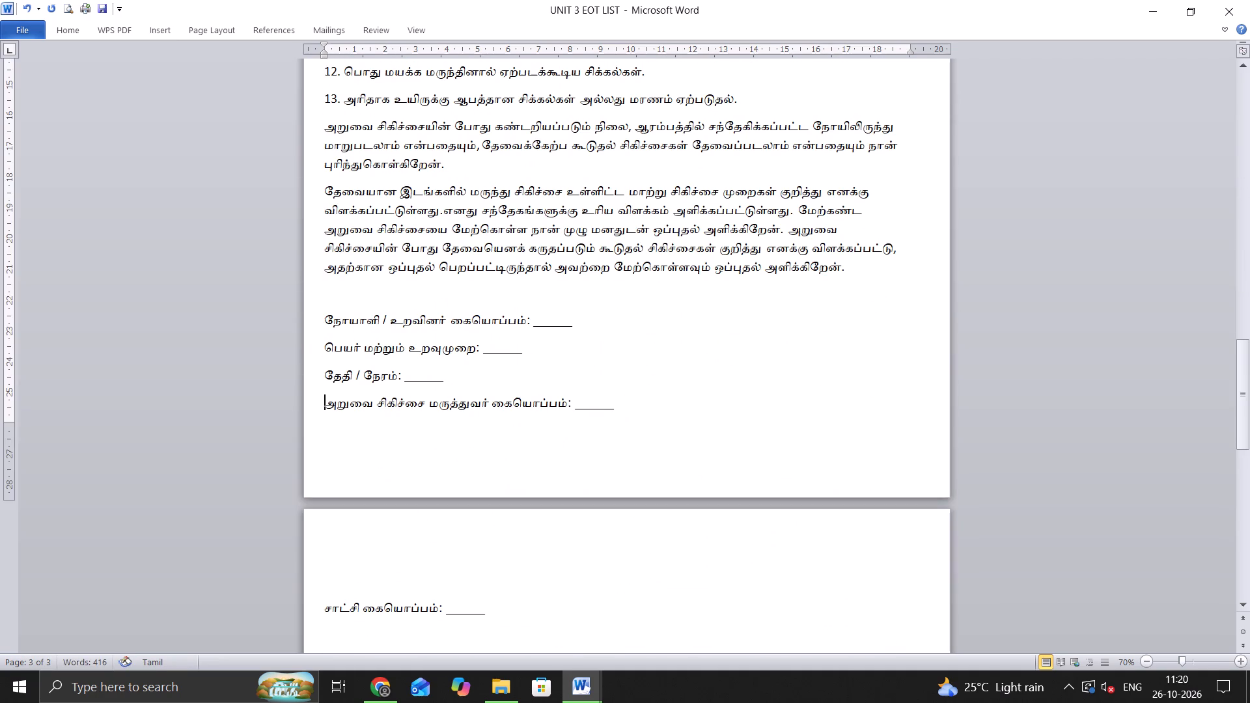
# Remove the blank line above the witness signature line, keeping that line separate from the surgeon's signature line.
pyautogui.press('Down')
pyautogui.press('Down')
pyautogui.press('BackSpace')
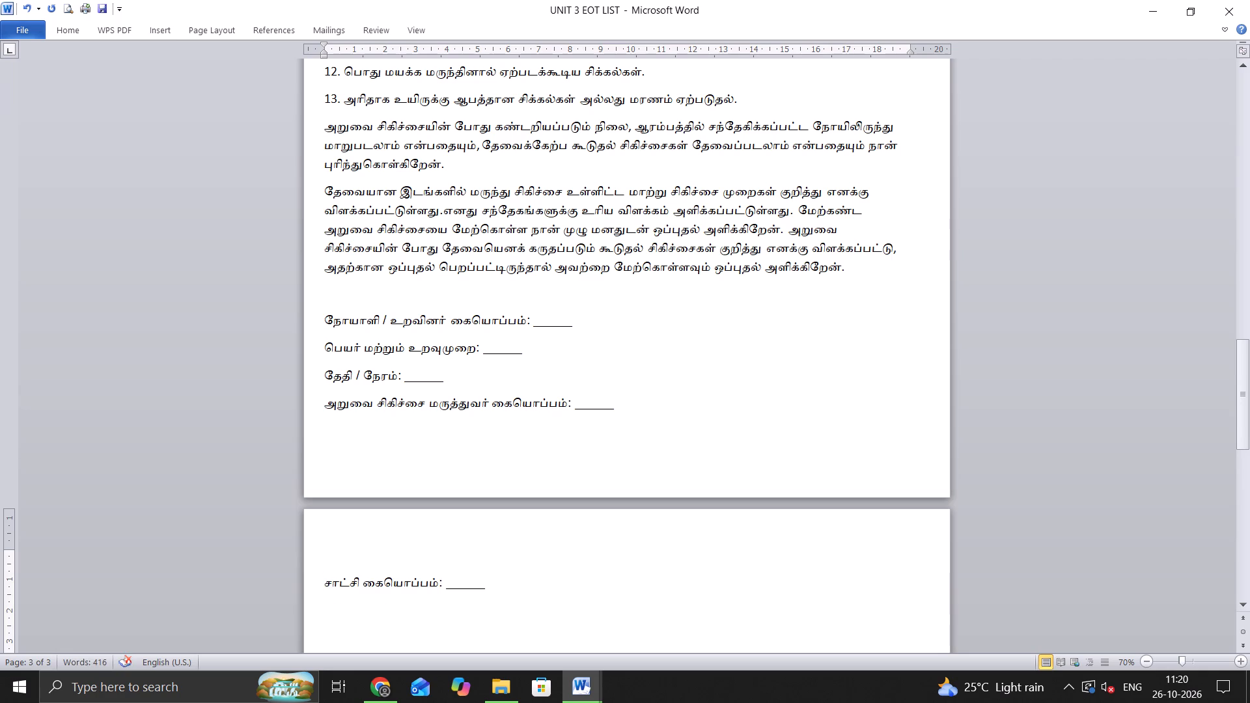
pyautogui.press('BackSpace')
pyautogui.press('Return')
# Remove the blank line above the patient/relative signature line, below the final consent paragraph.
pyautogui.press('Up')
pyautogui.press('Up')
pyautogui.press('Up')
pyautogui.press('Up')
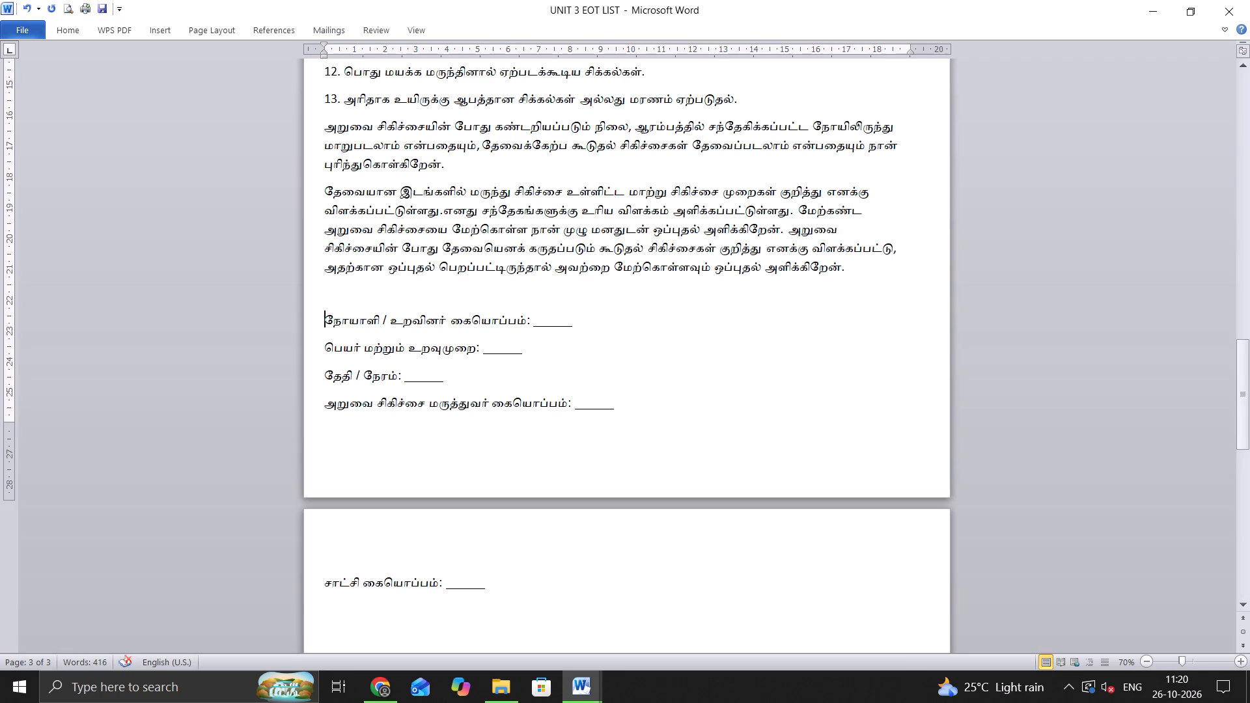
pyautogui.press('BackSpace')
# Examine the compacted consent from the signature lines back up to the hospital letterhead.
pyautogui.press('Up')
pyautogui.press('Up')
pyautogui.press('Up')
pyautogui.press('Up')
pyautogui.press('Up')
pyautogui.press('Up')
pyautogui.press('Up')
pyautogui.press('Up')
pyautogui.press('Up')
pyautogui.press('Up')
pyautogui.press('Up')
pyautogui.press('Up')
pyautogui.press('Up')
pyautogui.press('Up')
pyautogui.press('Up')
pyautogui.press('Up')
pyautogui.press('Up')
pyautogui.press('Up')
pyautogui.press('Up')
pyautogui.press('Up')
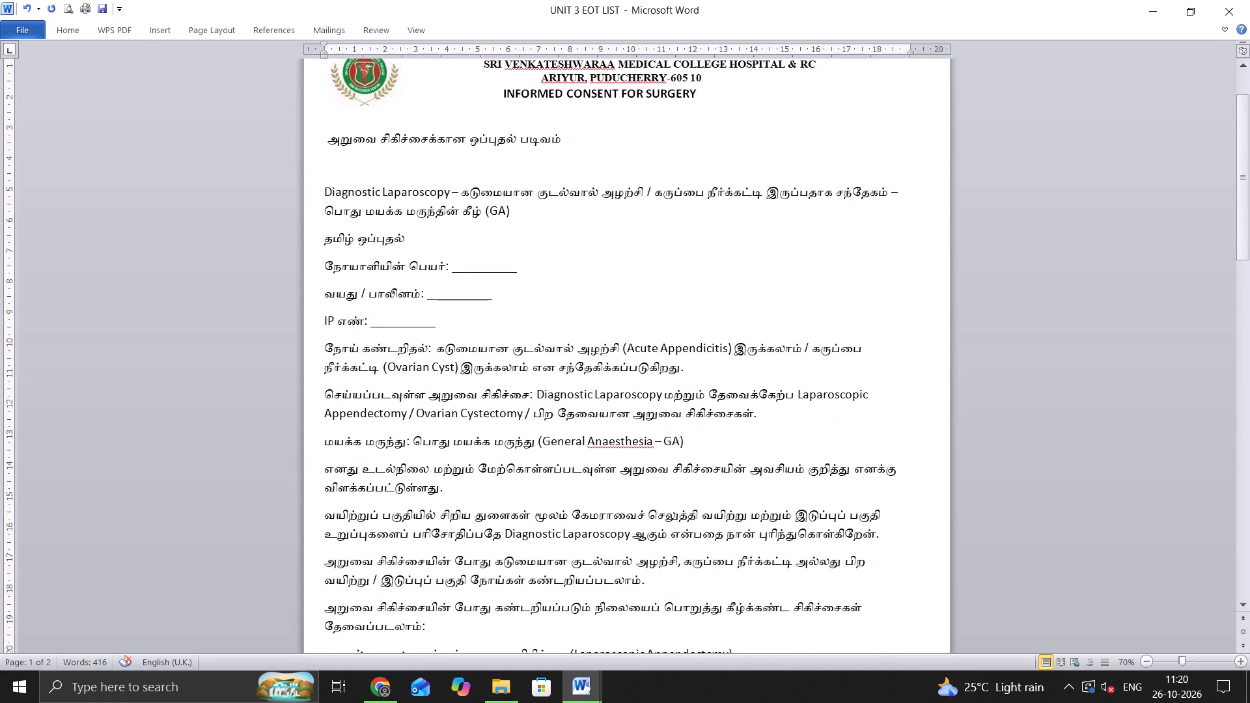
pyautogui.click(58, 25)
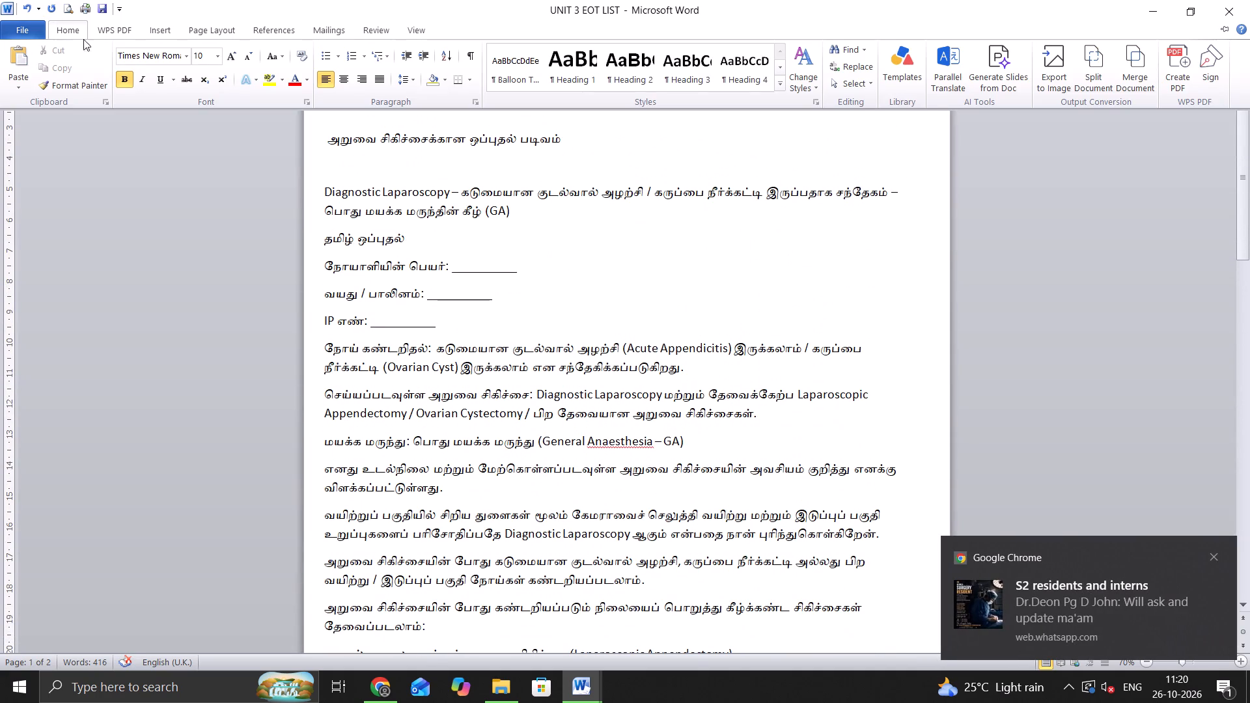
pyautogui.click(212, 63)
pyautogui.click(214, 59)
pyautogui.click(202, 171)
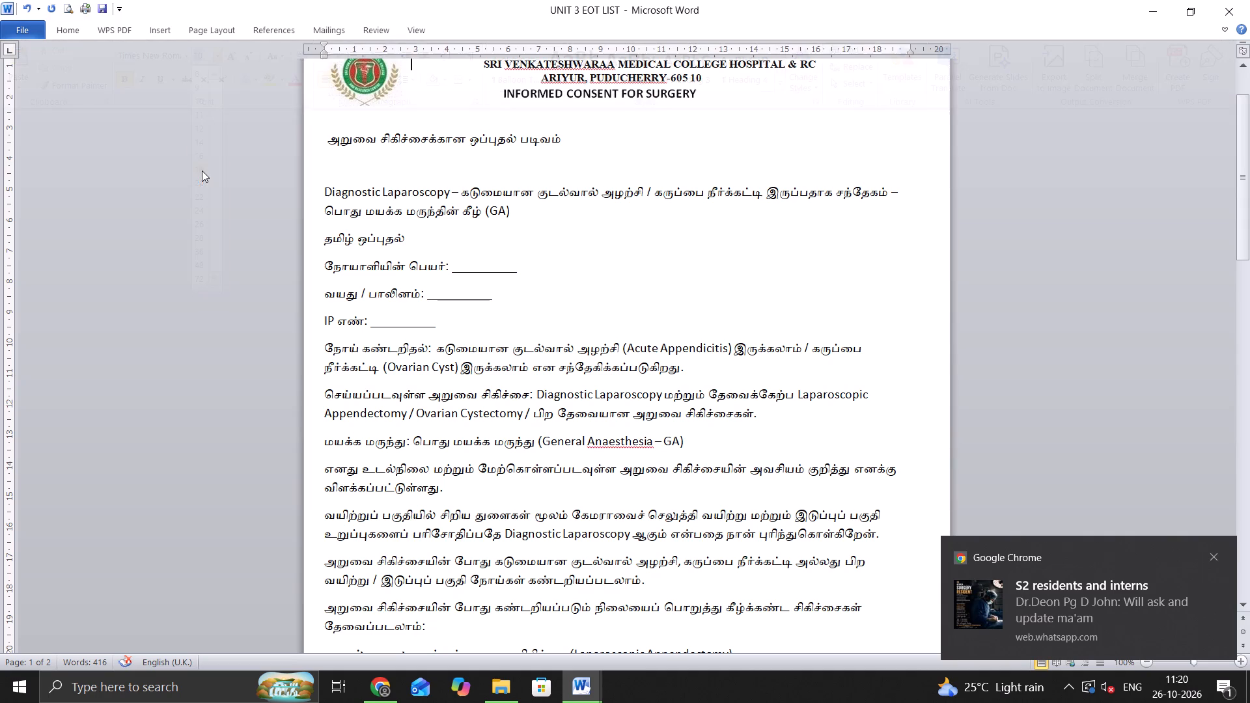
# Print only page 1 of the consent form on the HP LaserJet 1020 (Copy 1).
pyautogui.hotkey('ctrl', 'p')
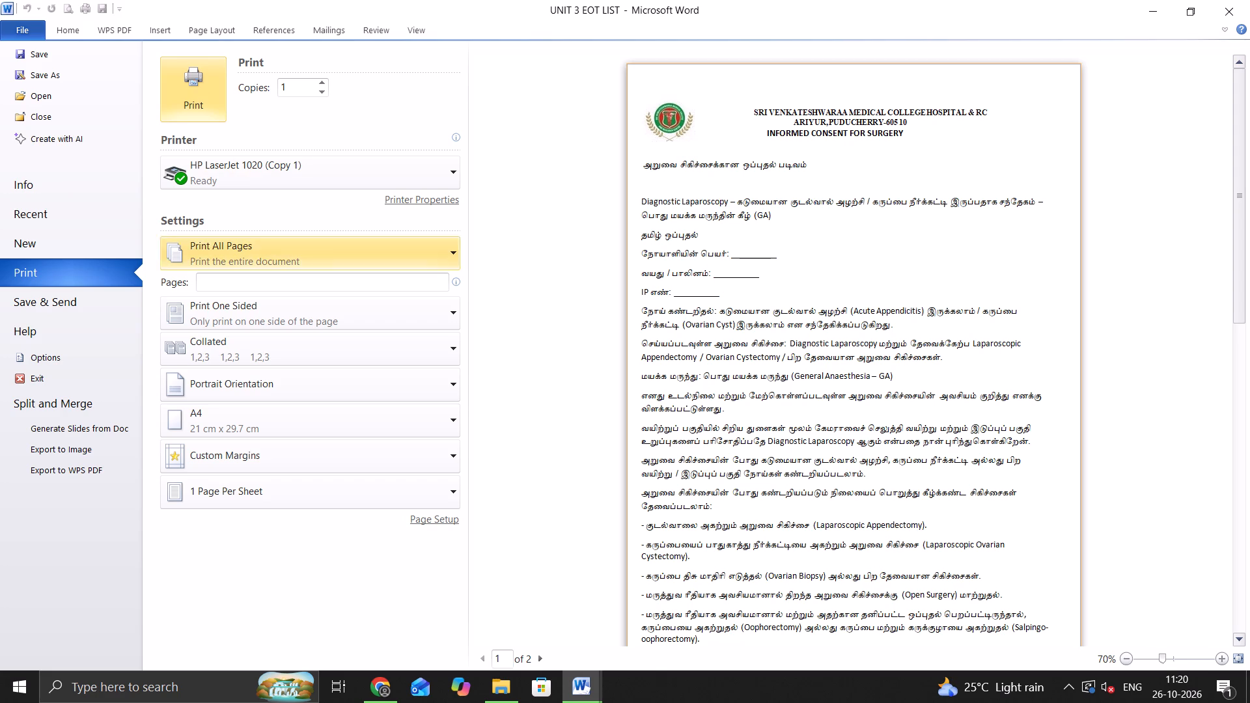
pyautogui.click(281, 277)
pyautogui.press('1')
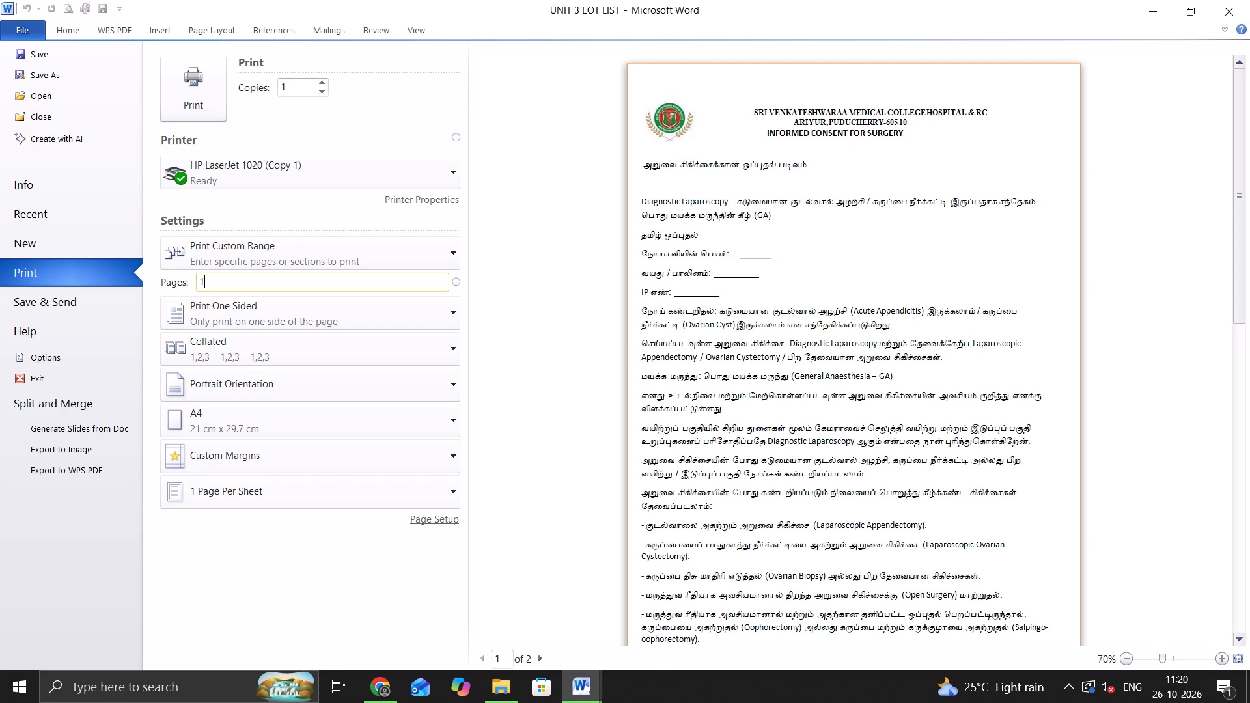
pyautogui.click(201, 74)
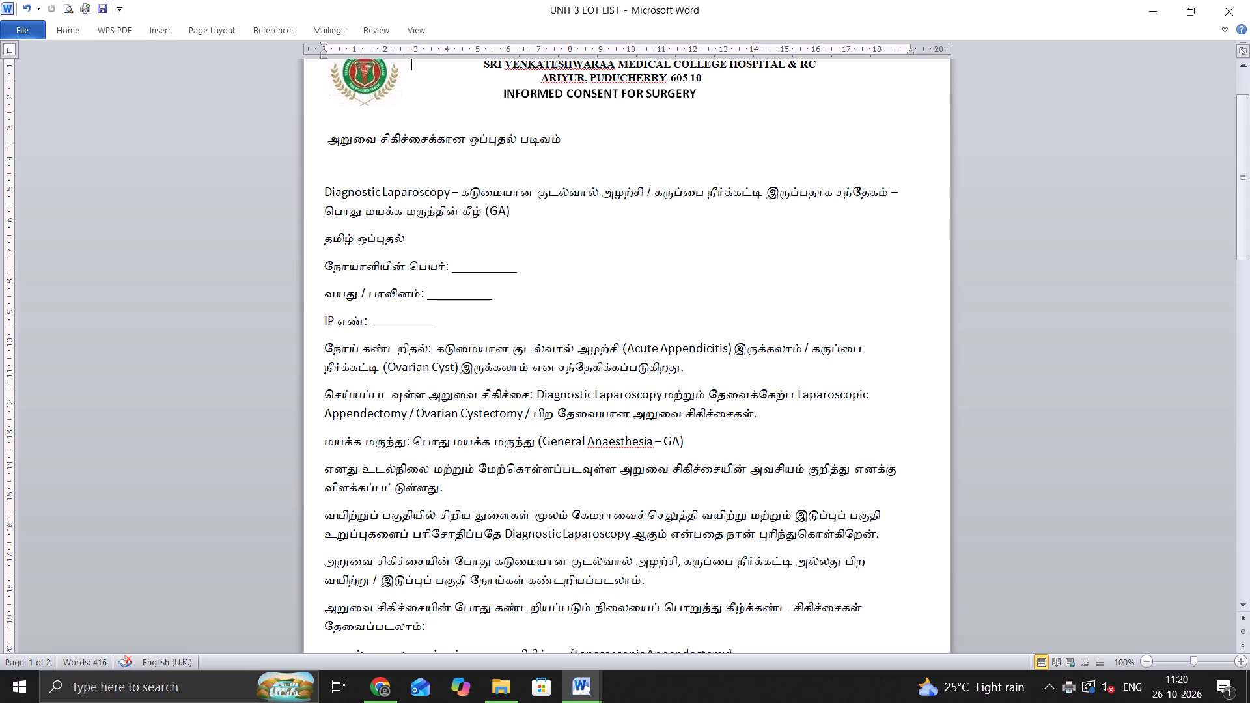
# Print only page 2 of the consent form on the HP LaserJet 1020 (Copy 1).
pyautogui.hotkey('ctrl', 'p')
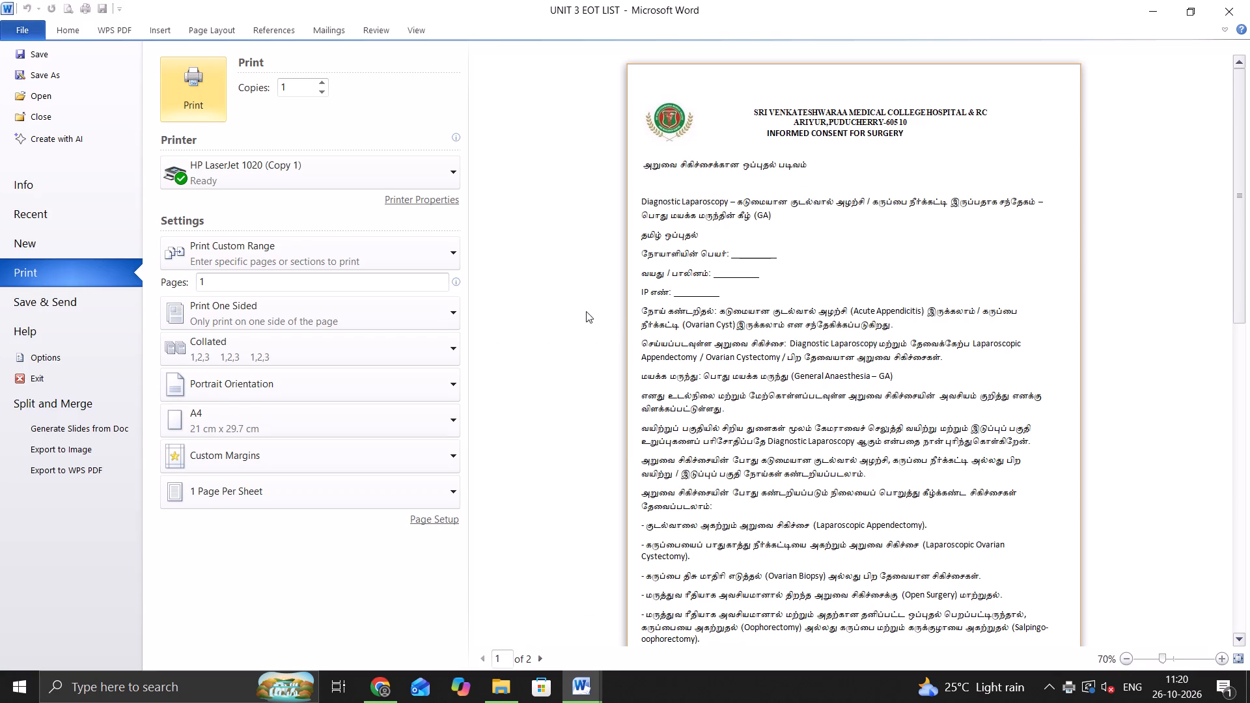
pyautogui.click(398, 277)
pyautogui.press('BackSpace')
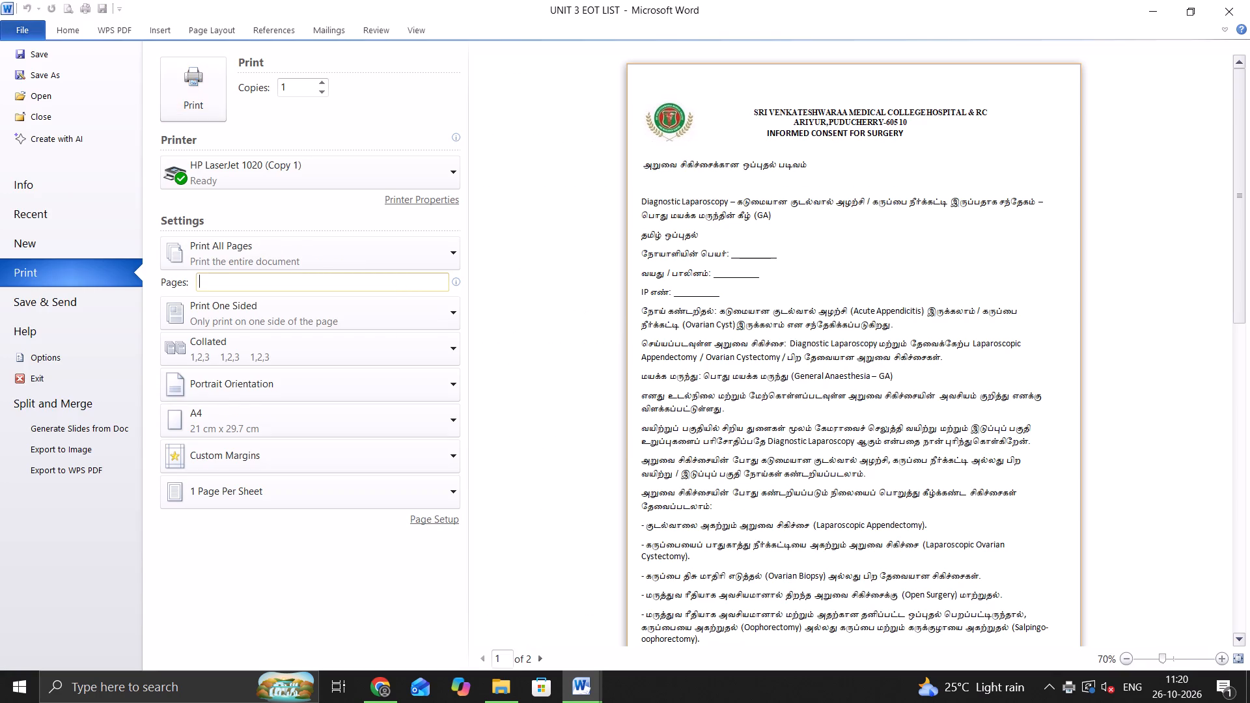
pyautogui.press('2')
pyautogui.click(202, 74)
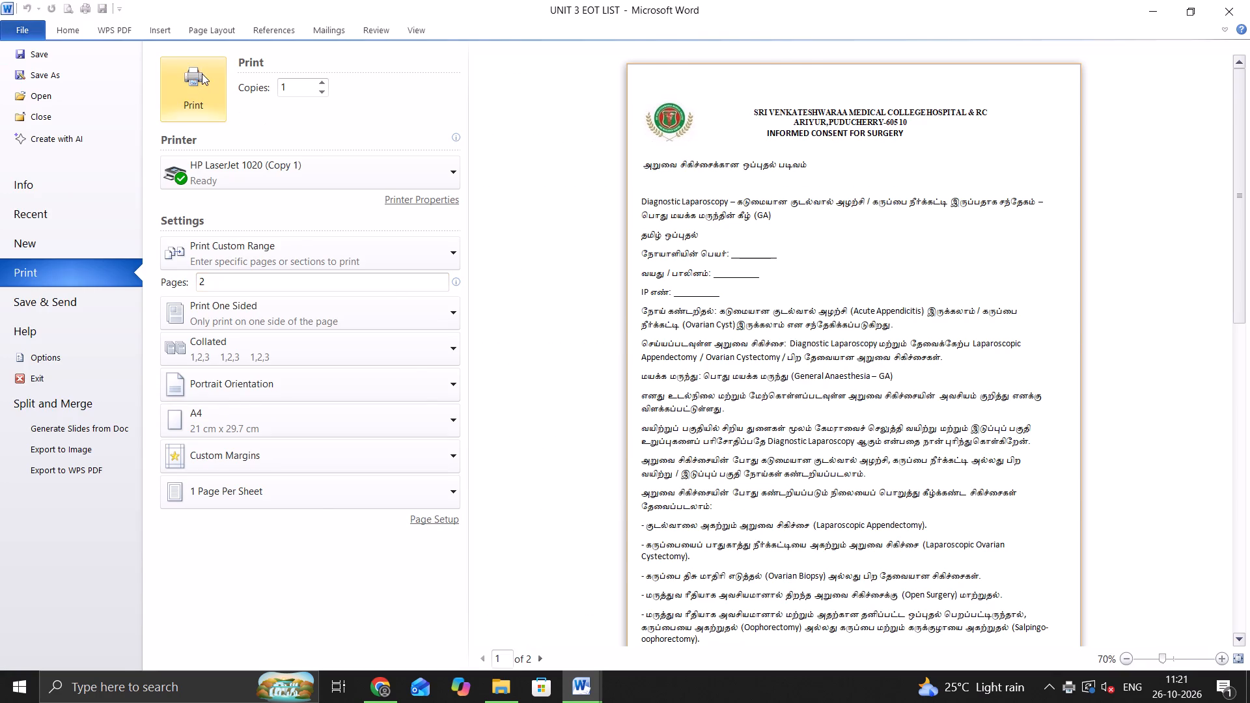